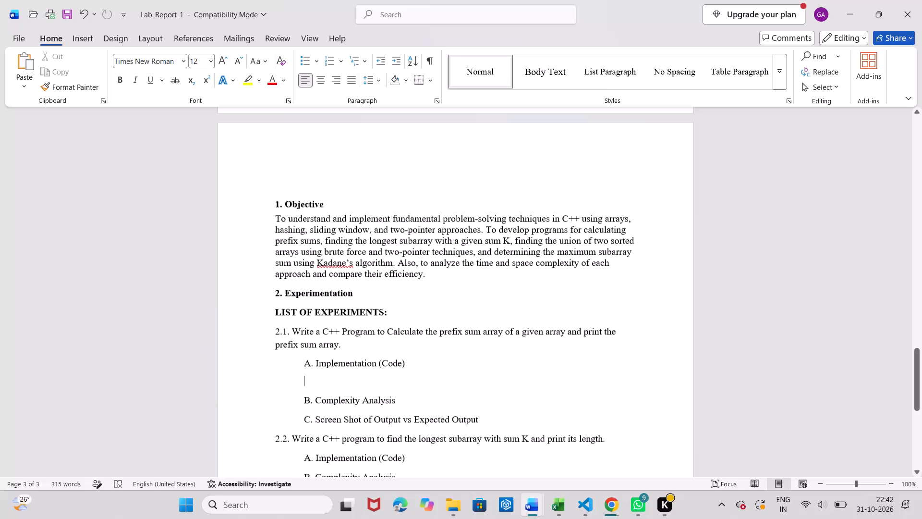
Remove the indent from the empty line under "A. Implementation (Code)" of experiment 2.1.
key("BackSpace")
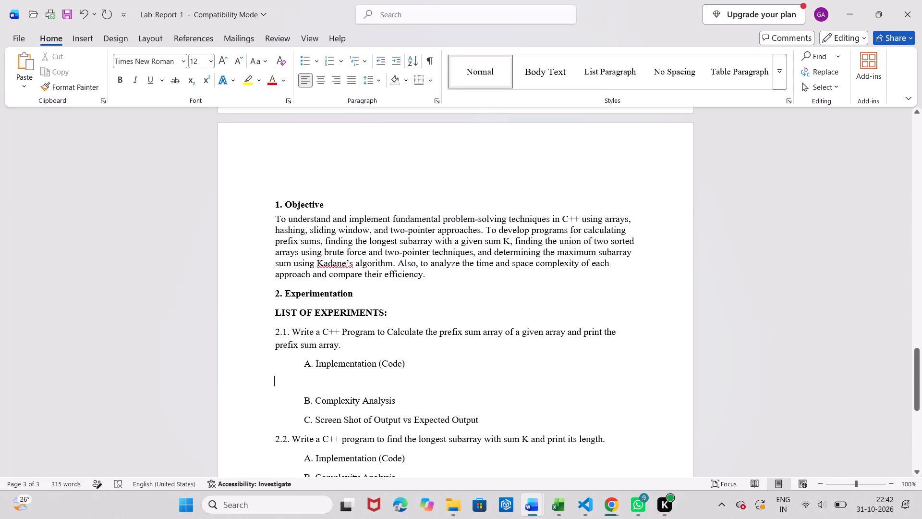
scroll(389, 352, "left", 1)
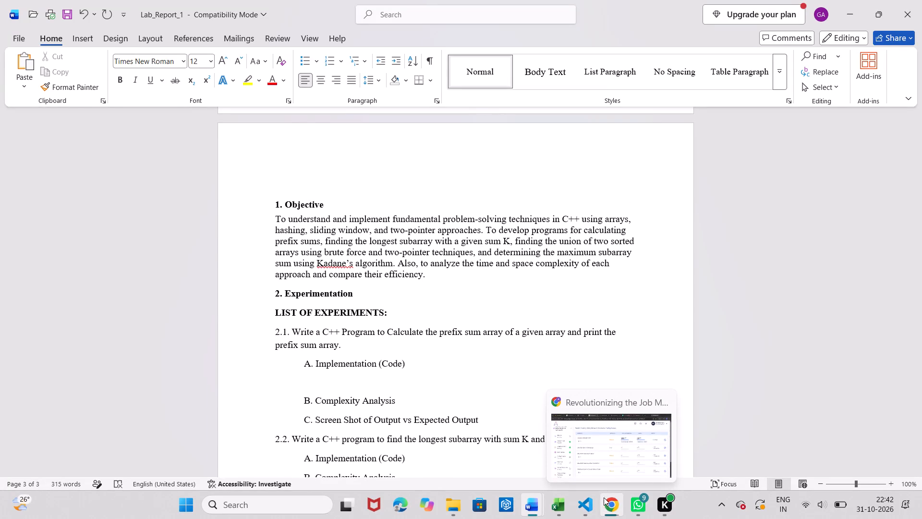
Switch to Chrome and open the Prefix Sum Array problem from the coding practice that follows the Prefix Sum lesson.
left_click(594, 462)
scroll(70, 295, "down", 1)
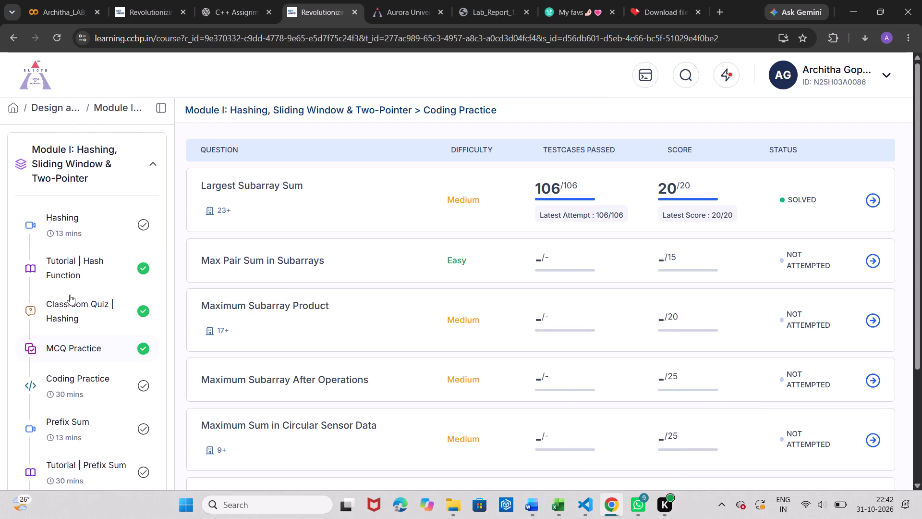
scroll(70, 295, "down", 2)
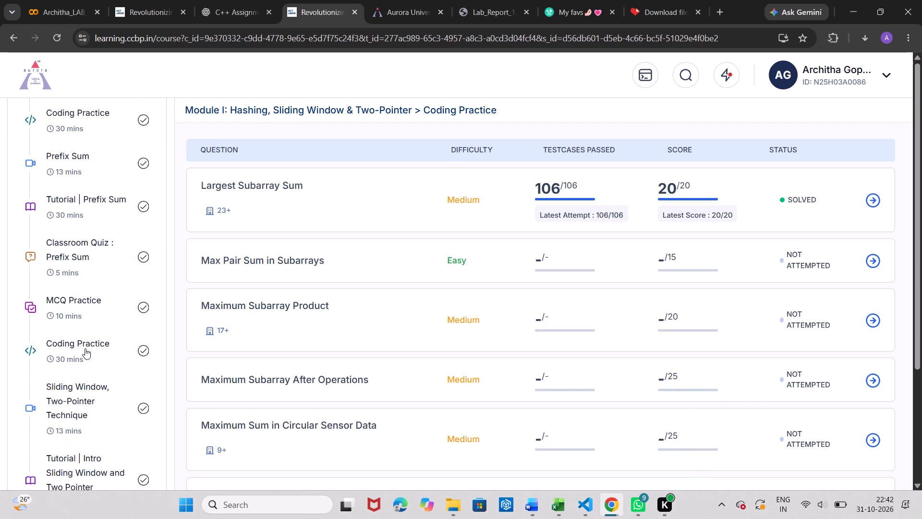
left_click(85, 348)
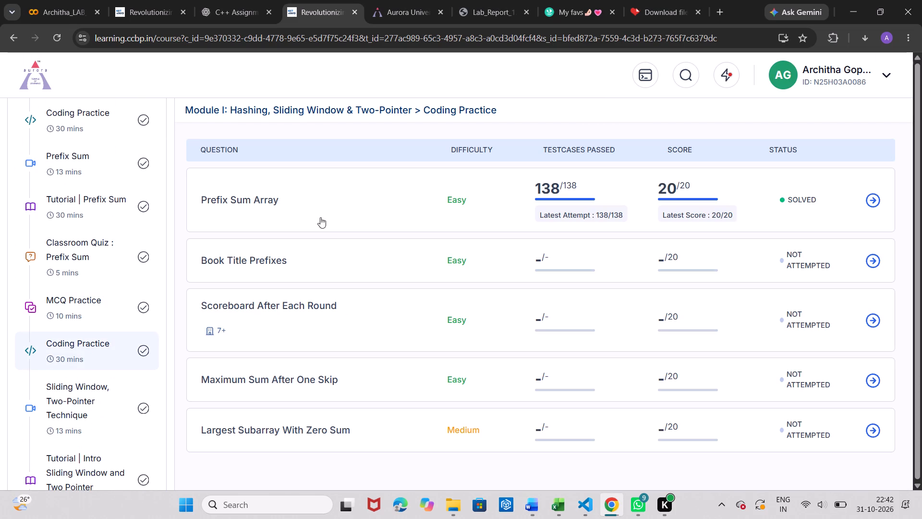
left_click(318, 213)
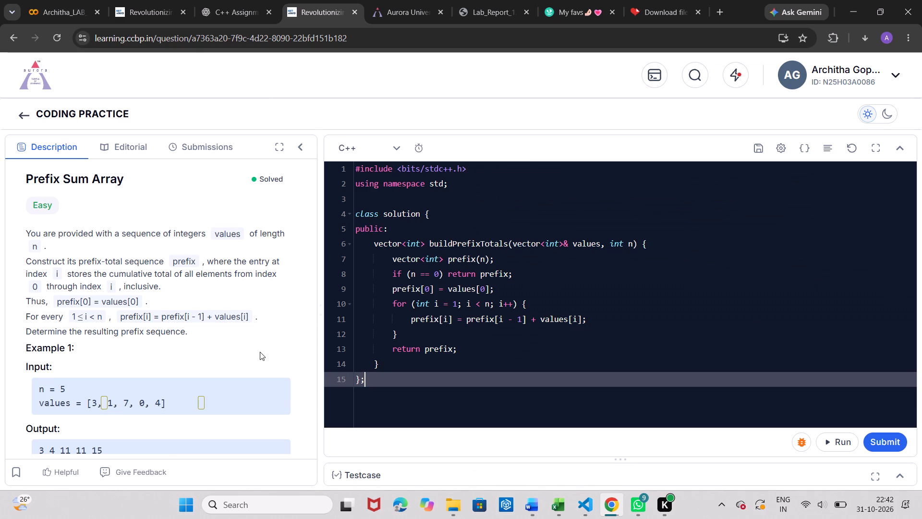
Capture a screenshot of the whole coding practice page area, with the problem description and the C++ code.
scroll(260, 352, "right", 1)
key("Print")
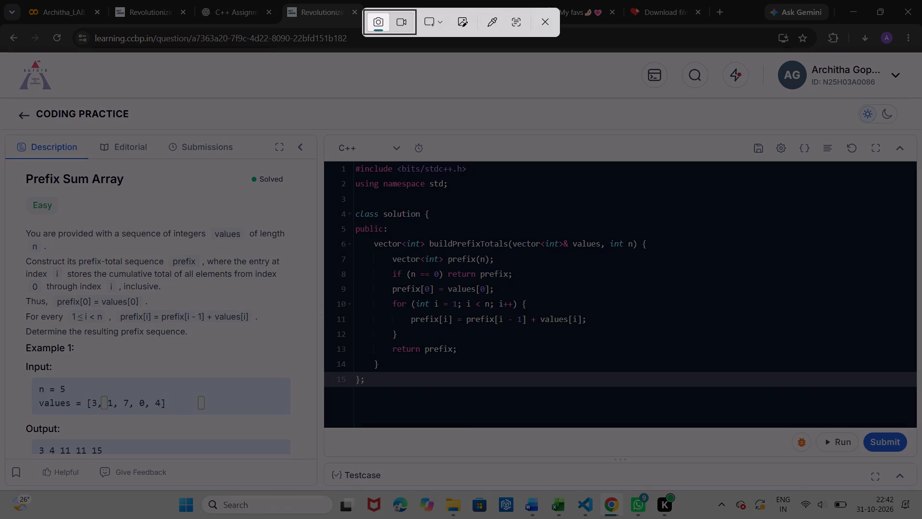
left_click_drag(3, 50, 531, 409)
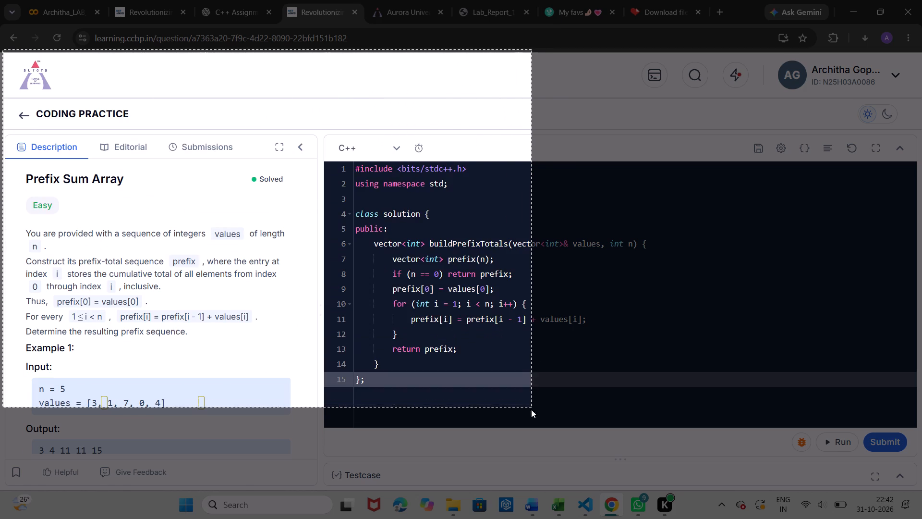
left_click_drag(531, 409, 758, 491)
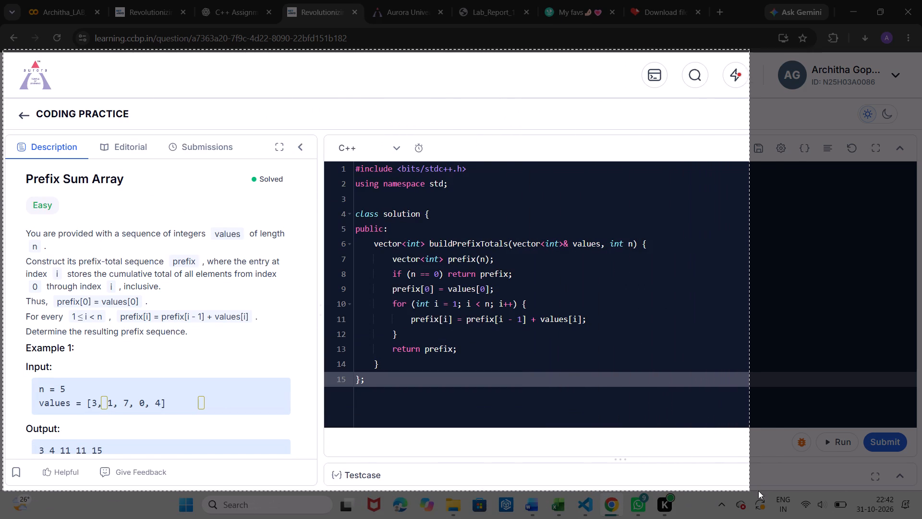
left_click_drag(758, 491, 921, 489)
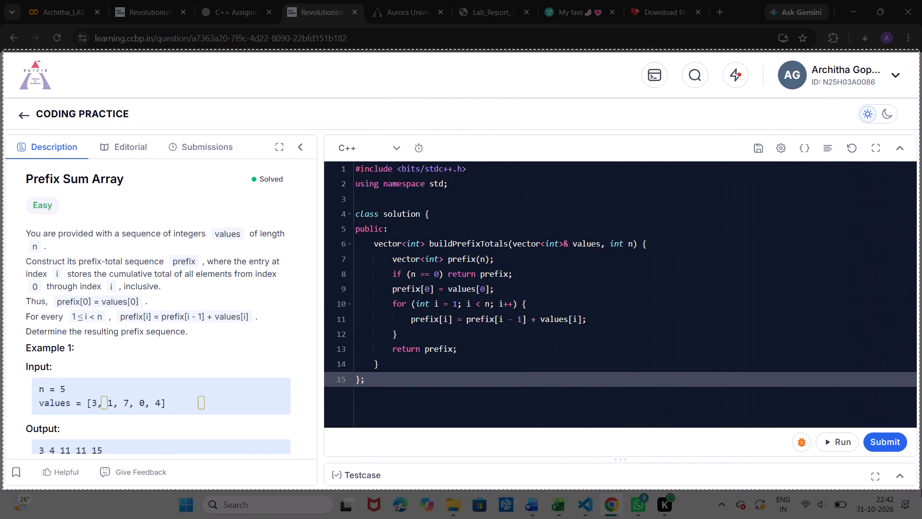
left_click_drag(921, 489, 921, 489)
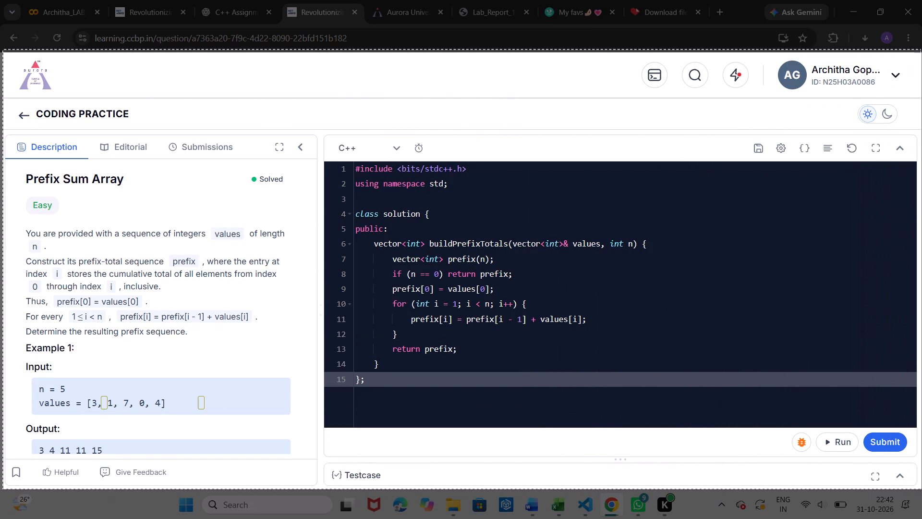
left_click_drag(921, 489, 921, 488)
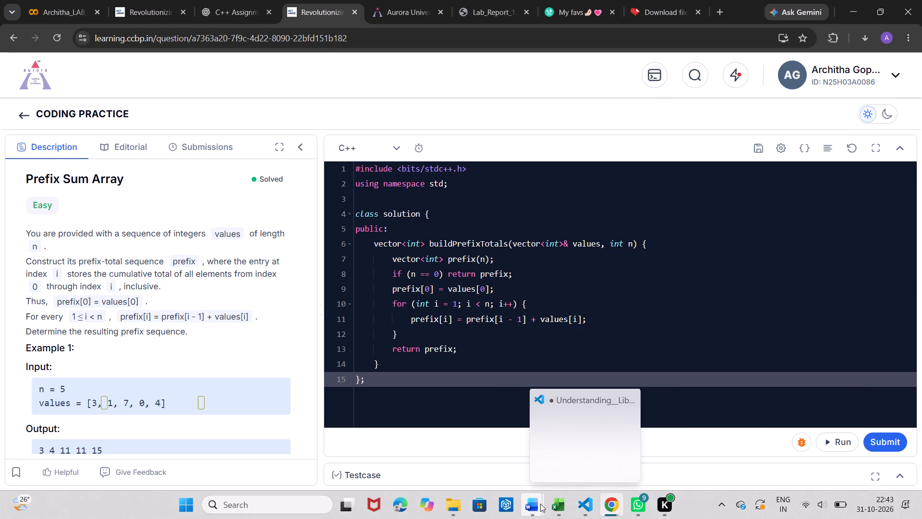
Switch to the Word lab report and paste the screenshot under "A. Implementation (Code)" of experiment 2.1.
left_click(786, 437)
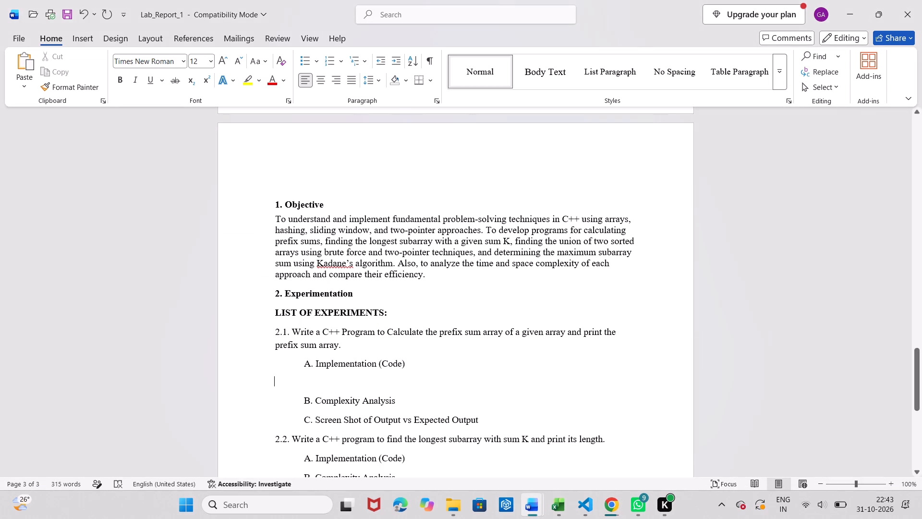
key("ctrl+v")
Add an empty, unnumbered and unindented line below "B. Complexity Analysis" of experiment 2.1.
scroll(524, 363, "down", 1)
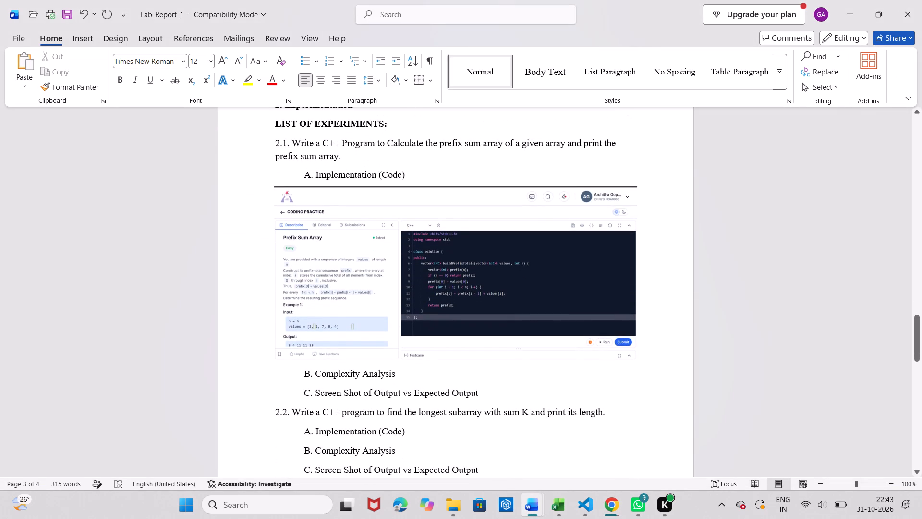
left_click(396, 373)
key("Return")
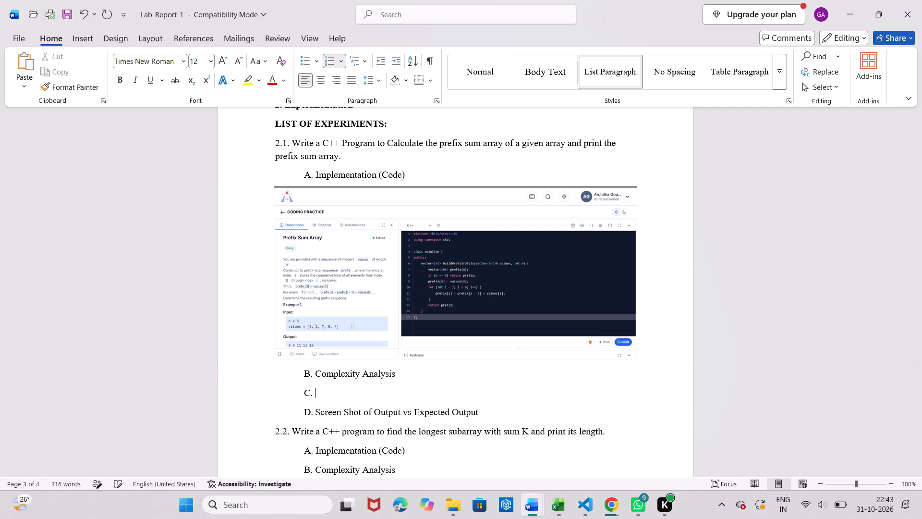
key("BackSpace")
key("BackSpace")
key("BackSpace")
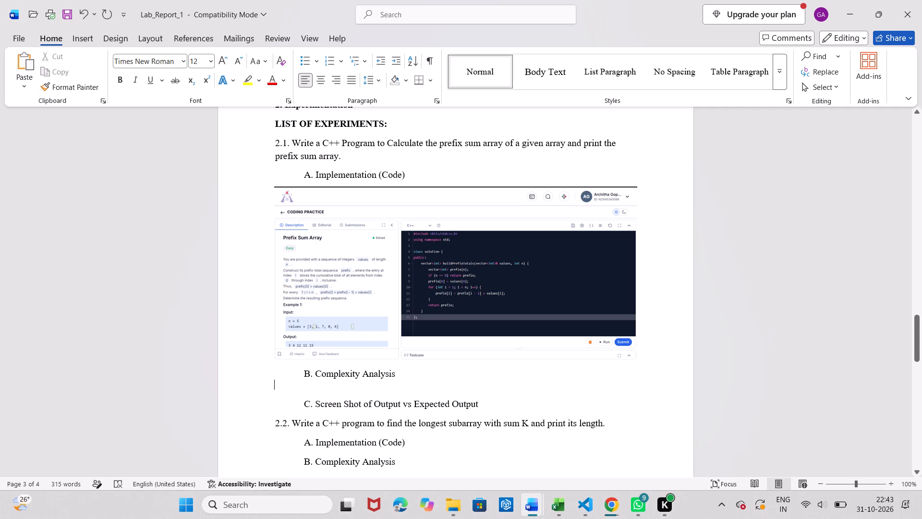
Switch back to Chrome and open the editorial of the Prefix Sum Array problem.
left_click(591, 451)
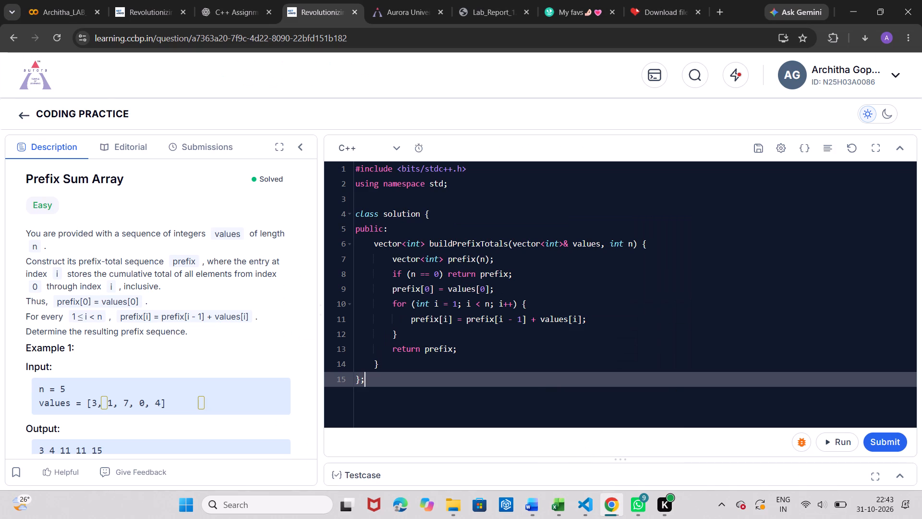
scroll(105, 389, "down", 14)
left_click(133, 149)
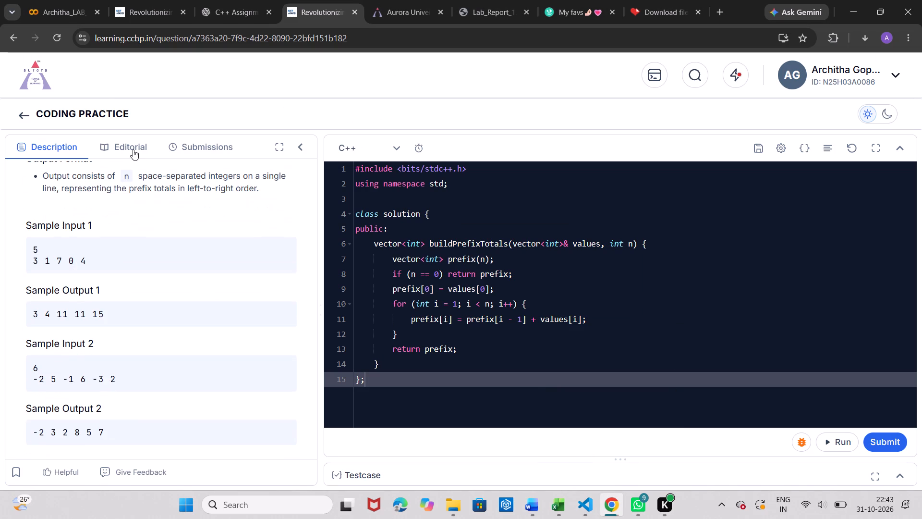
Examine the editorial's solutions and compare their complexity analyses with the submitted code.
scroll(180, 333, "down", 17)
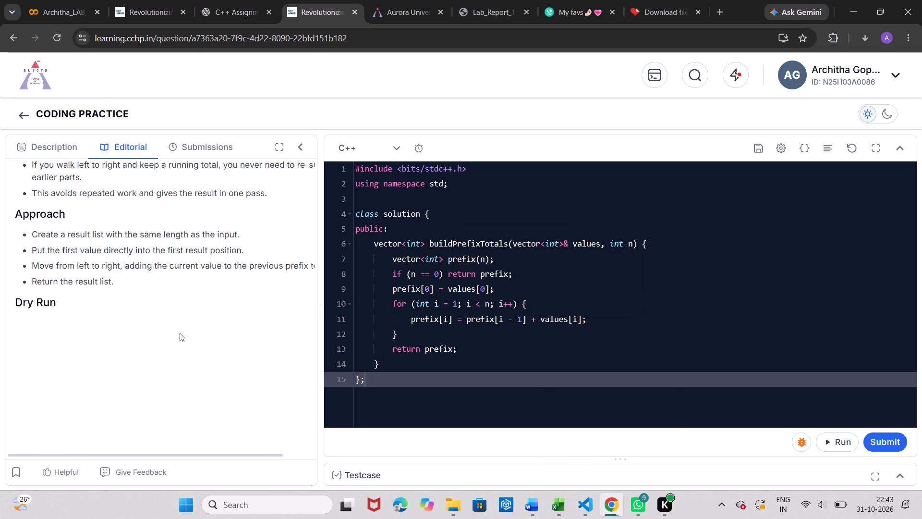
scroll(180, 333, "down", 5)
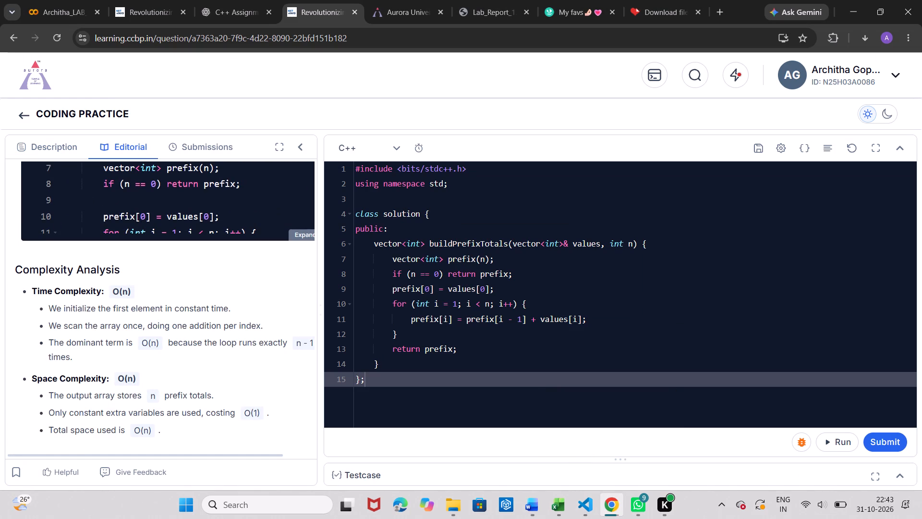
scroll(205, 207, "down", 1)
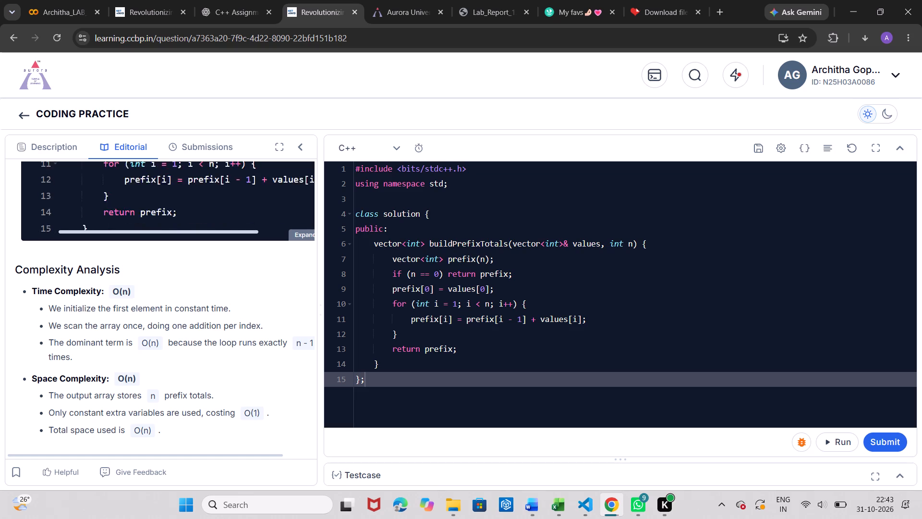
scroll(205, 207, "down", 1)
scroll(205, 207, "up", 1)
scroll(205, 207, "down", 2)
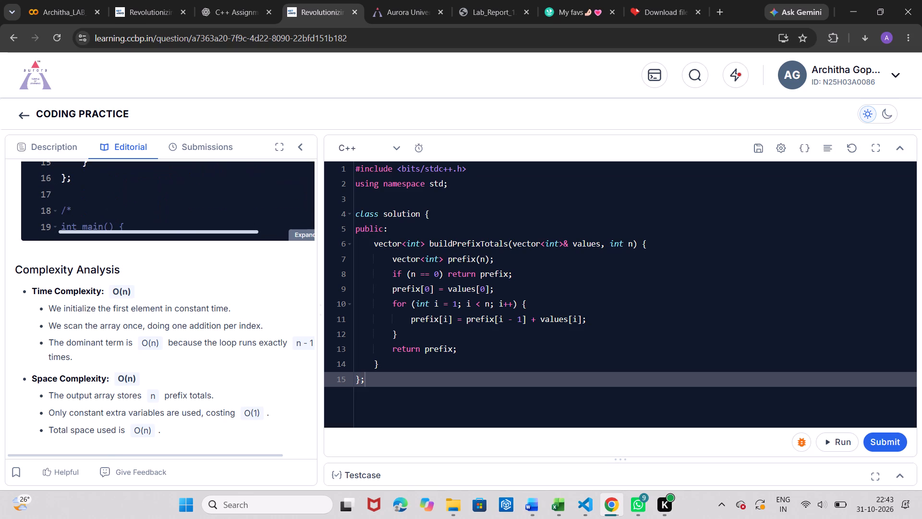
scroll(205, 207, "down", 2)
scroll(179, 201, "up", 2)
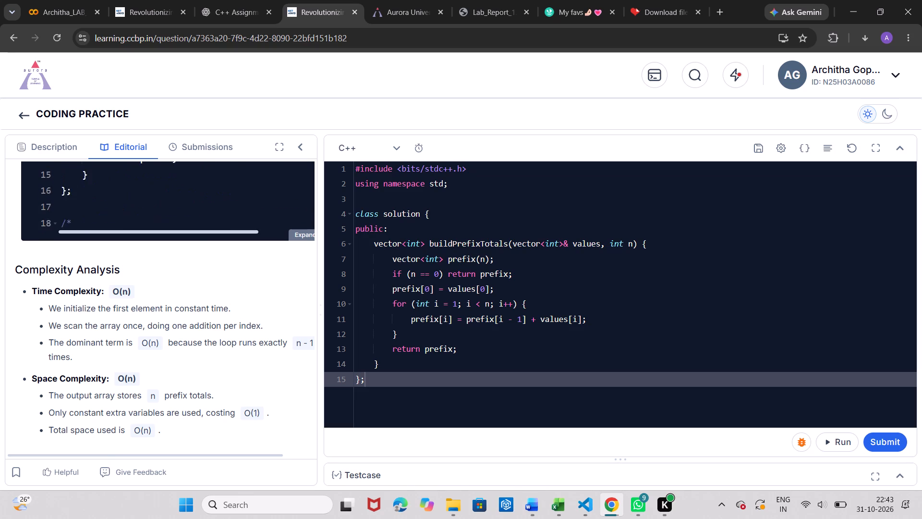
scroll(179, 201, "up", 9)
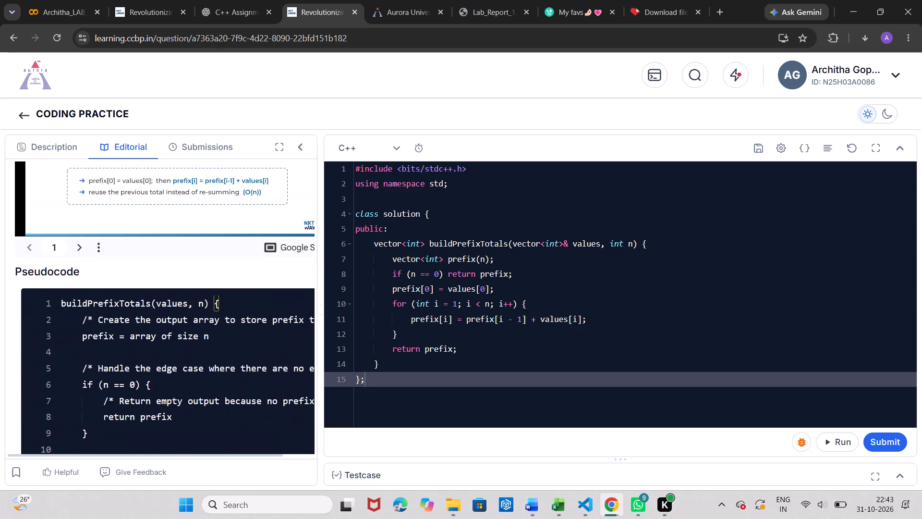
scroll(179, 201, "up", 7)
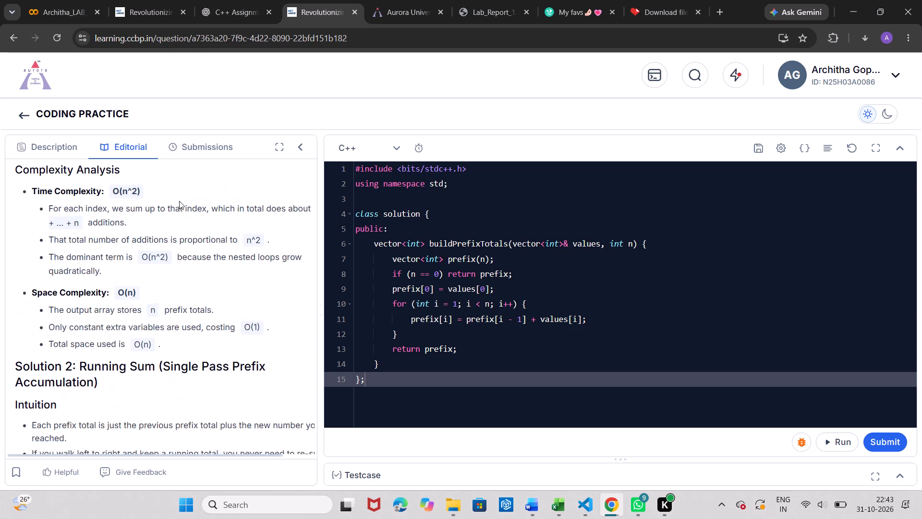
scroll(179, 201, "up", 5)
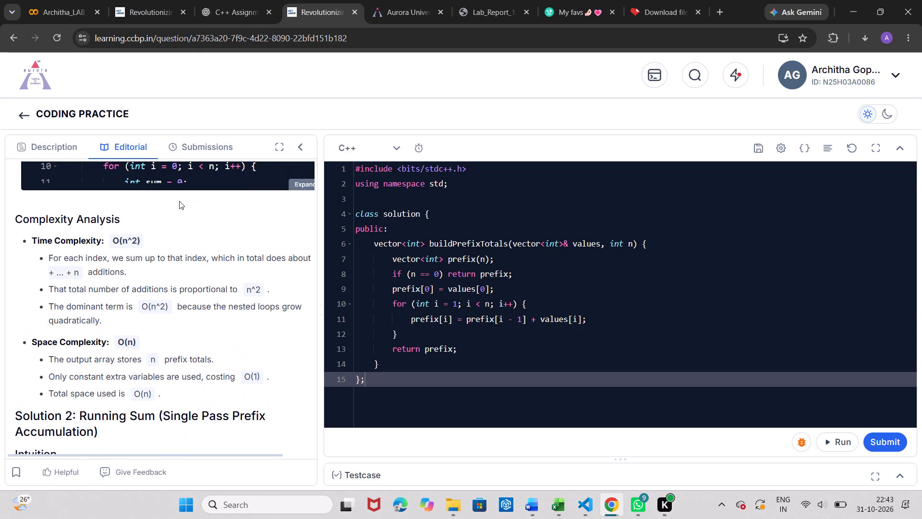
scroll(179, 201, "up", 4)
scroll(179, 201, "down", 14)
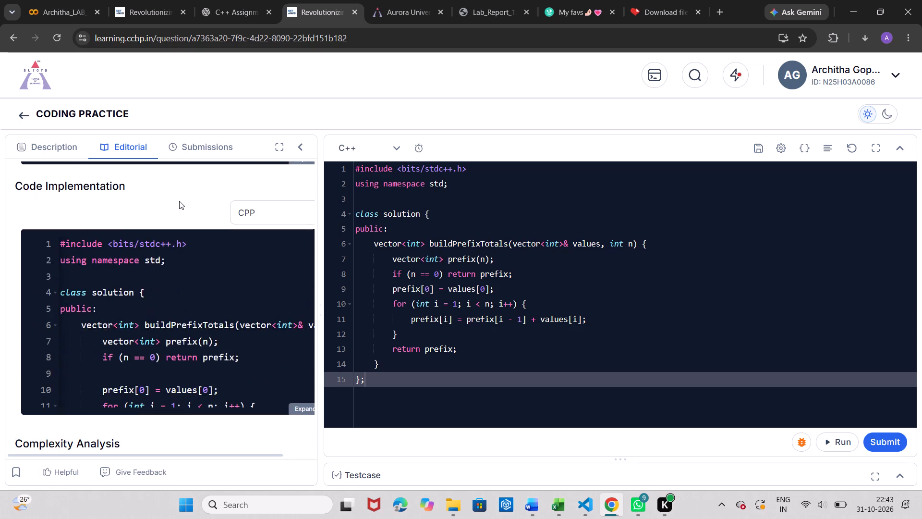
scroll(179, 201, "down", 2)
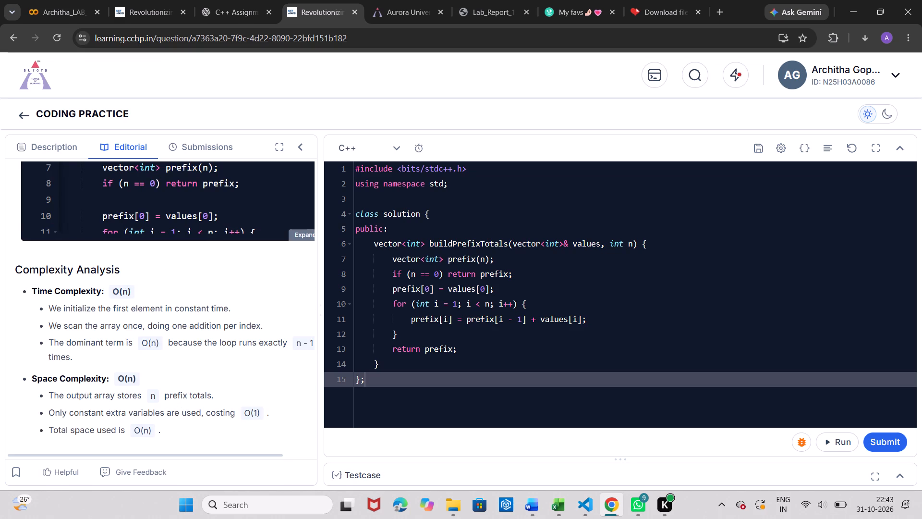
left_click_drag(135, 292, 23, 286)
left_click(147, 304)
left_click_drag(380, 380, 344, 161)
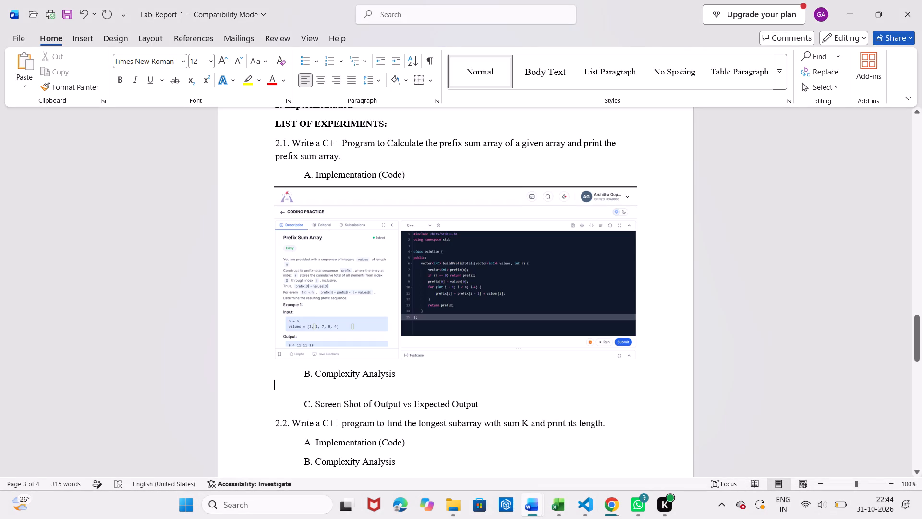
key("ctrl+v")
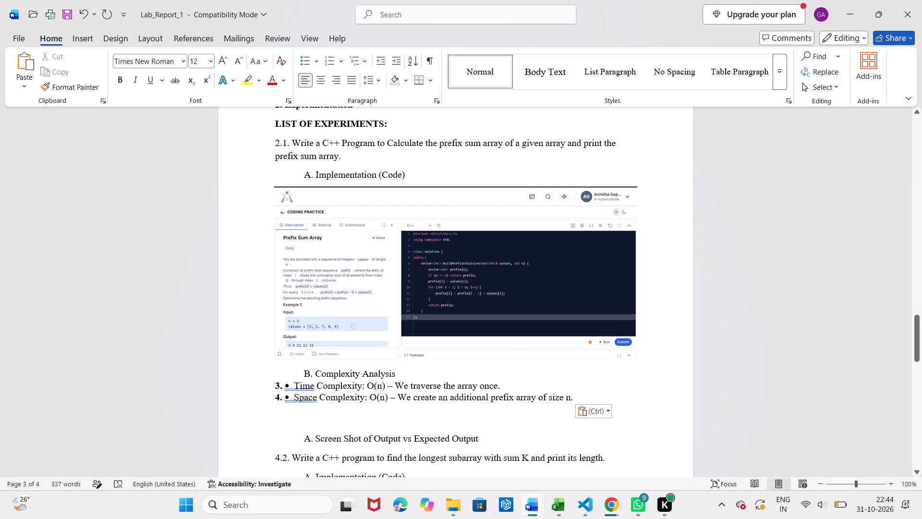
left_click(285, 388)
key("BackSpace")
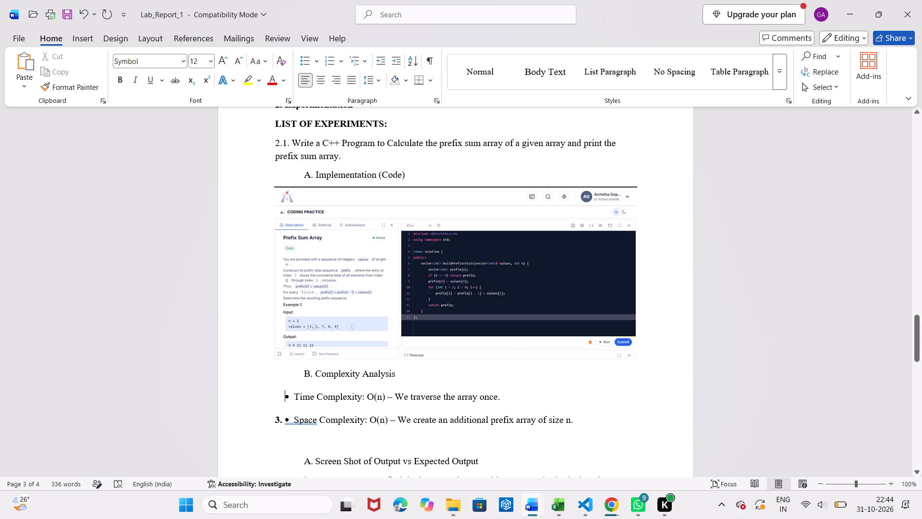
left_click(283, 427)
key("BackSpace")
scroll(343, 424, "down", 2)
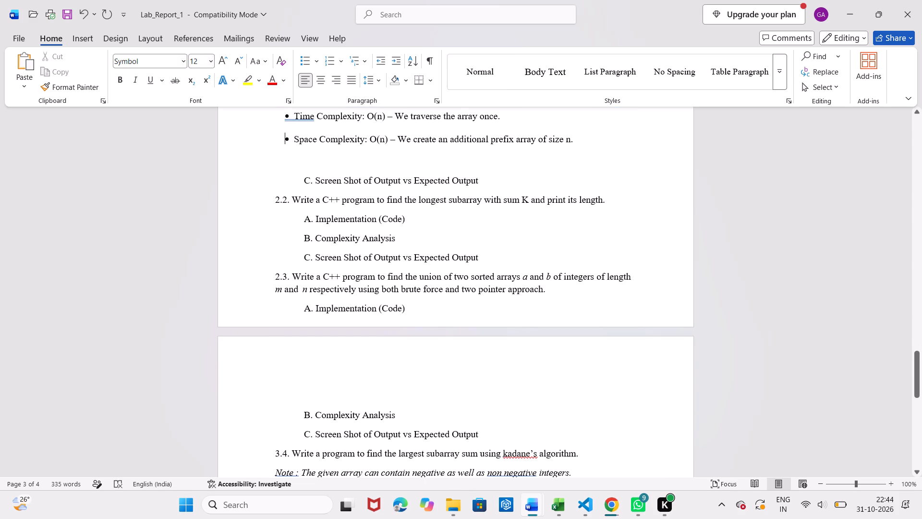
left_click(324, 166)
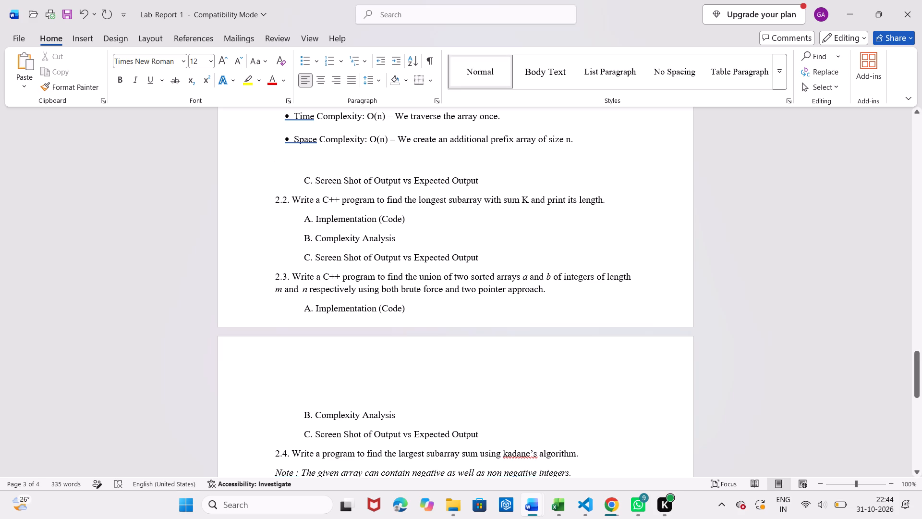
key("BackSpace")
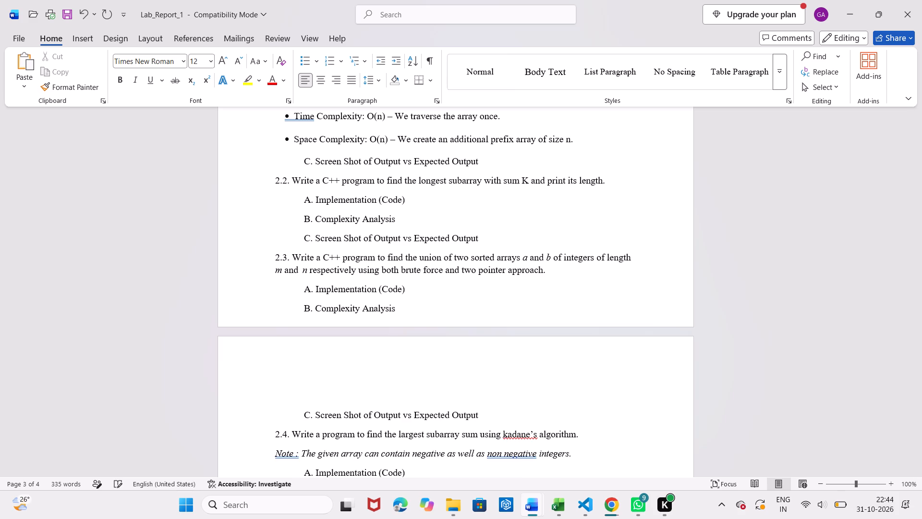
Insert empty lines below "C. Screen Shot of Output vs Expected Output" of 2.1 until experiment 2.2 starts on the next page.
left_click(489, 166)
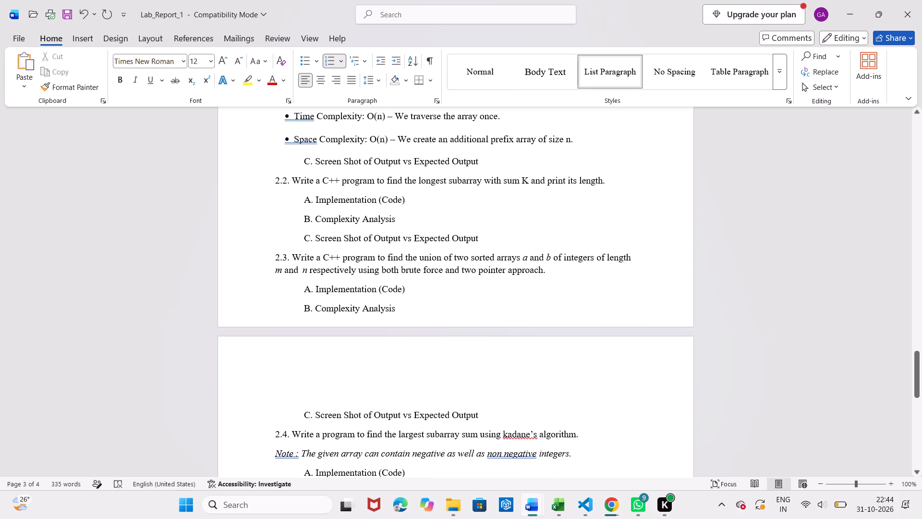
key("Return")
key("Return")
key("Return")
key("Return")
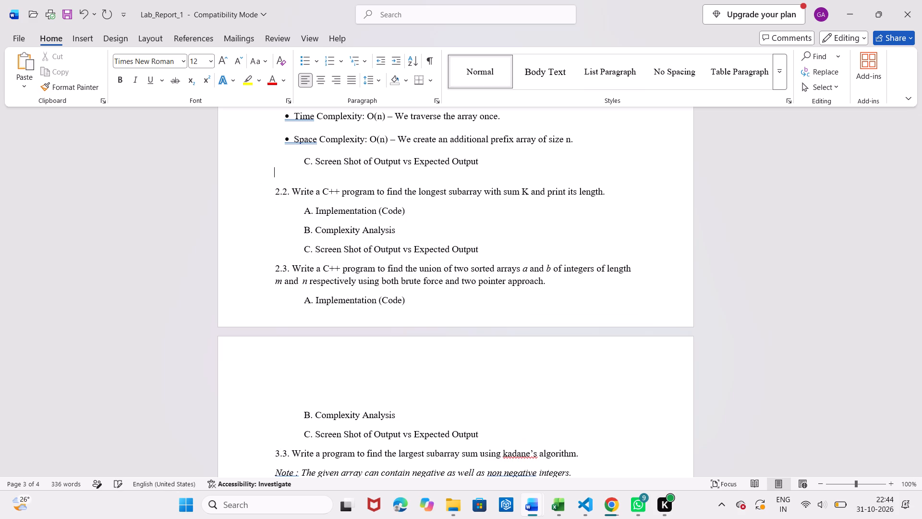
key("Return")
key("Return")
key("Return")
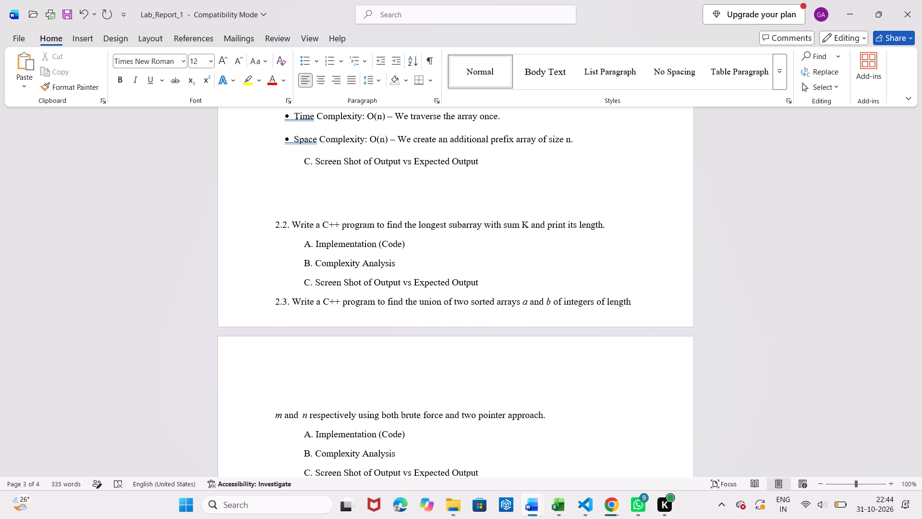
key("Return")
key("Return")
key("Return")
key("Return")
key("Return")
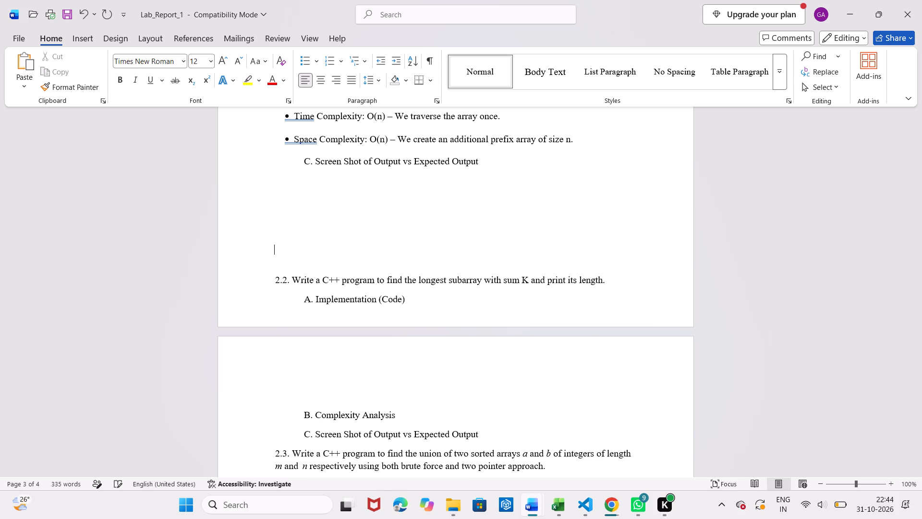
key("Return")
key("Return")
key("Return")
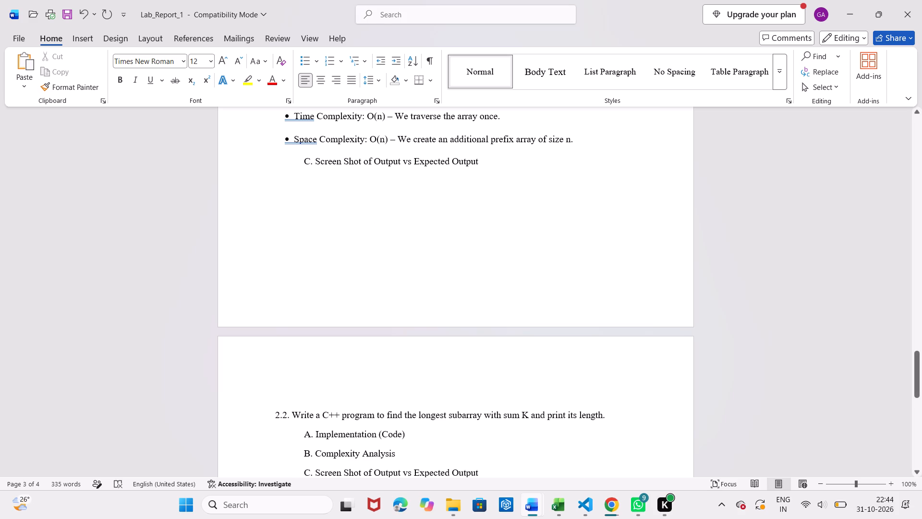
Insert empty lines after the Space Complexity line until the "C. Screen Shot of Output vs Expected Output" heading starts the next page.
left_click(585, 149)
key("Return")
key("Return")
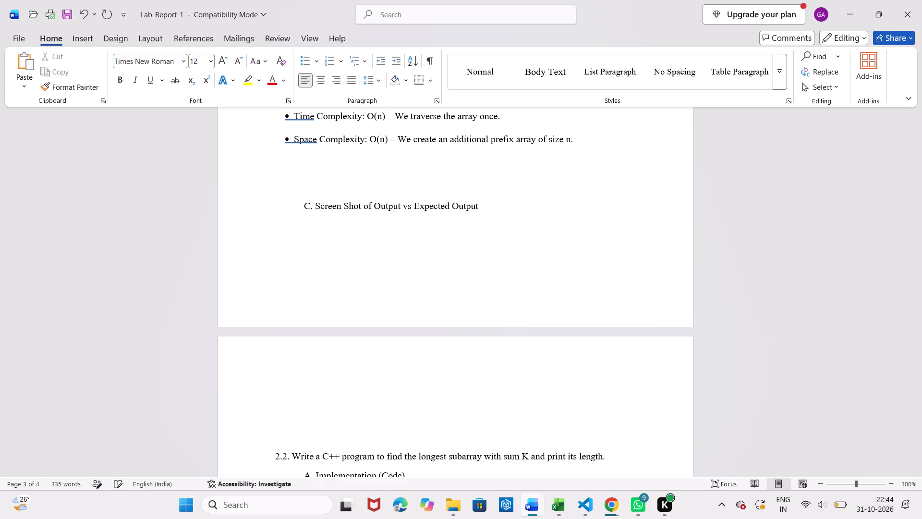
key("Return")
key("Return")
key("Return")
key("Return")
key("Return")
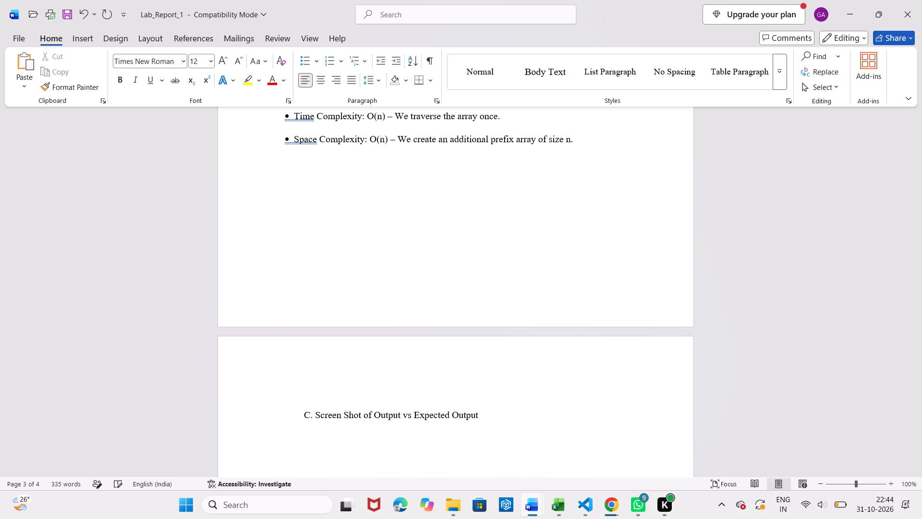
Add an empty, unnumbered and unindented line directly below "C. Screen Shot of Output vs Expected Output" of experiment 2.1.
scroll(639, 190, "down", 3)
scroll(469, 135, "right", 1)
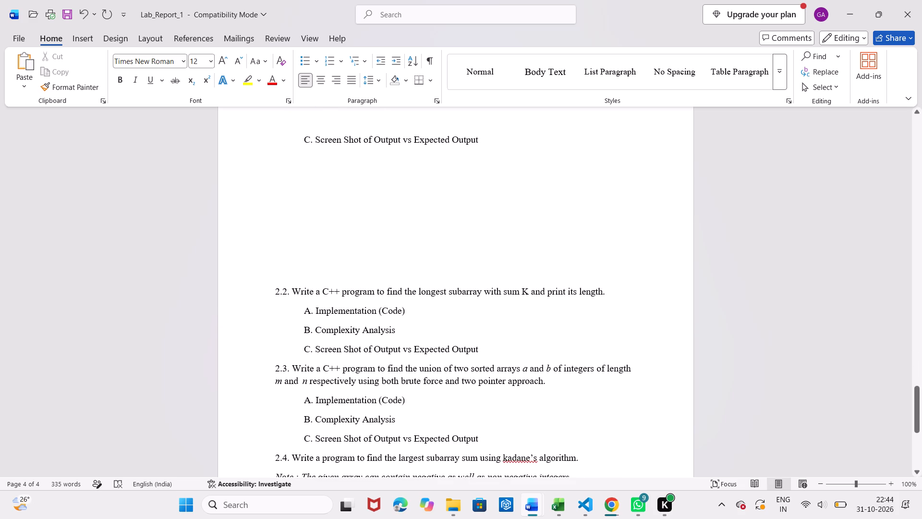
scroll(471, 135, "right", 1)
left_click(425, 135)
scroll(425, 135, "up", 1)
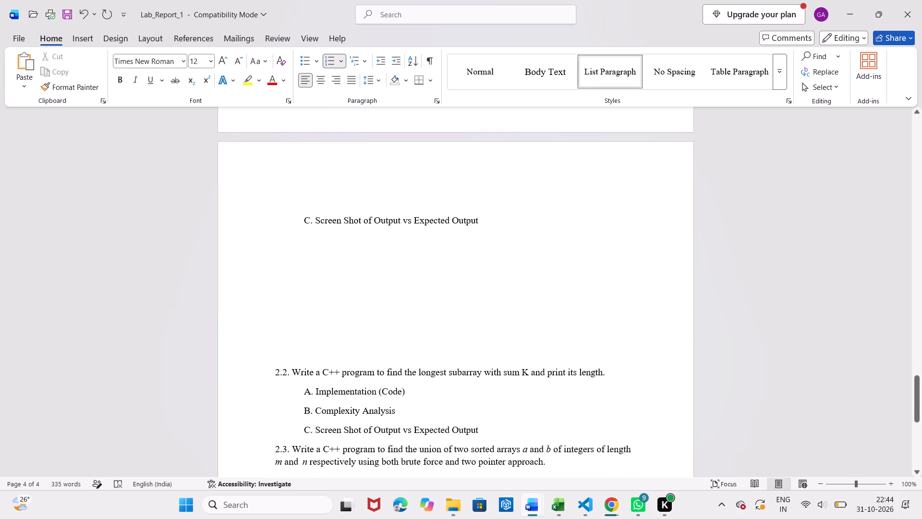
left_click(393, 178)
left_click(498, 214)
key("Return")
key("BackSpace")
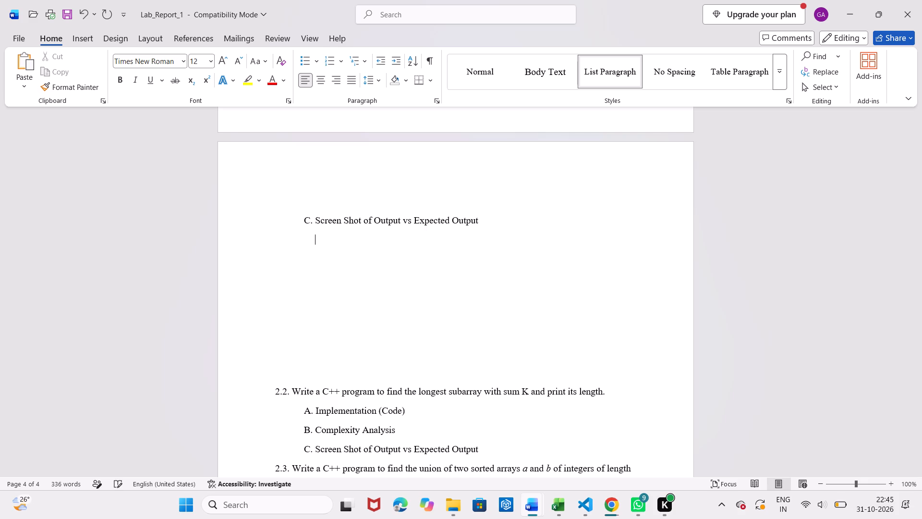
key("BackSpace")
key("BackSpace")
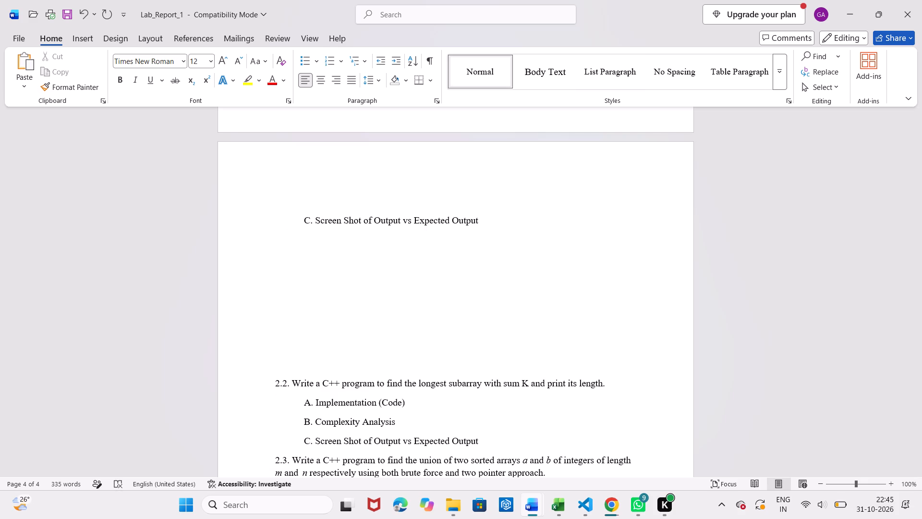
Switch to Chrome, run the Prefix Sum Array code and enlarge the test case area to show both actual and expected output.
left_click(589, 442)
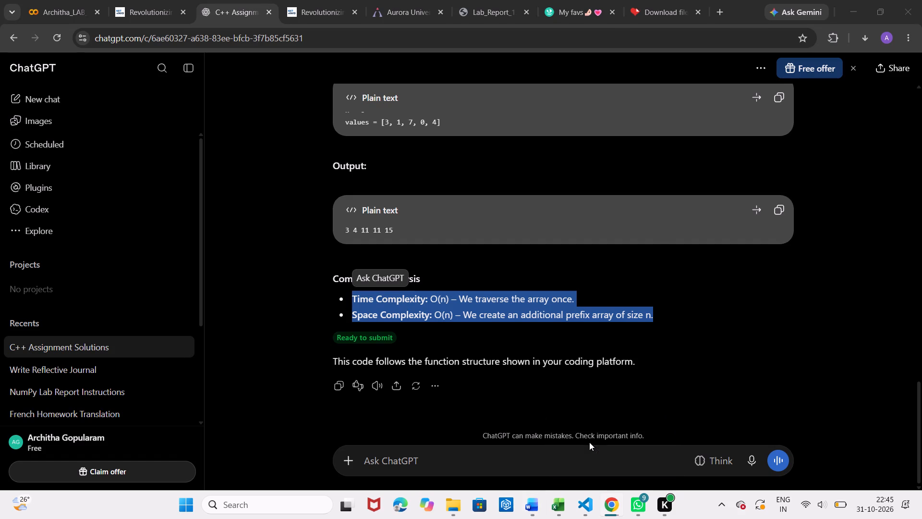
left_click(287, 0)
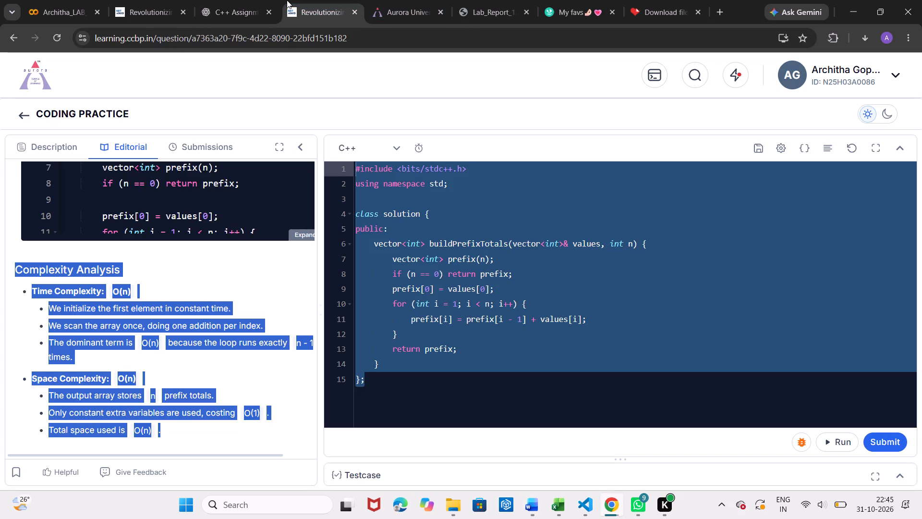
left_click(464, 371)
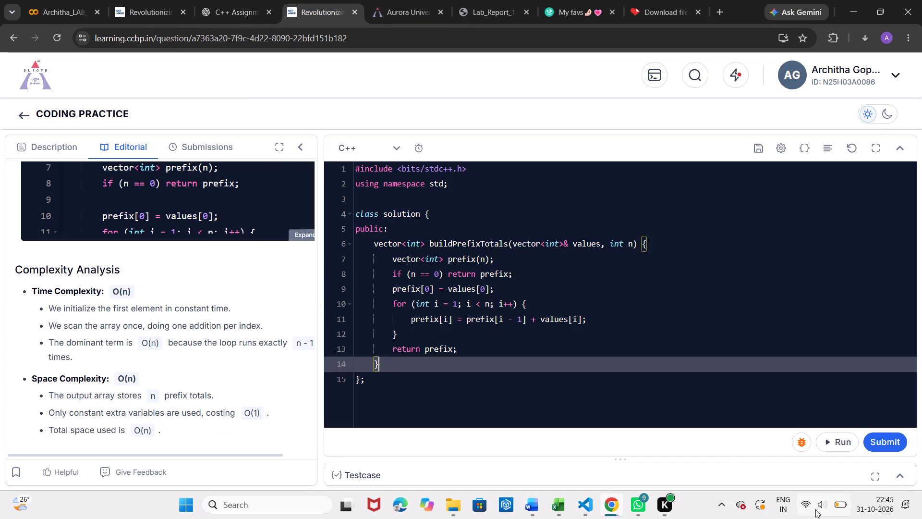
left_click(840, 446)
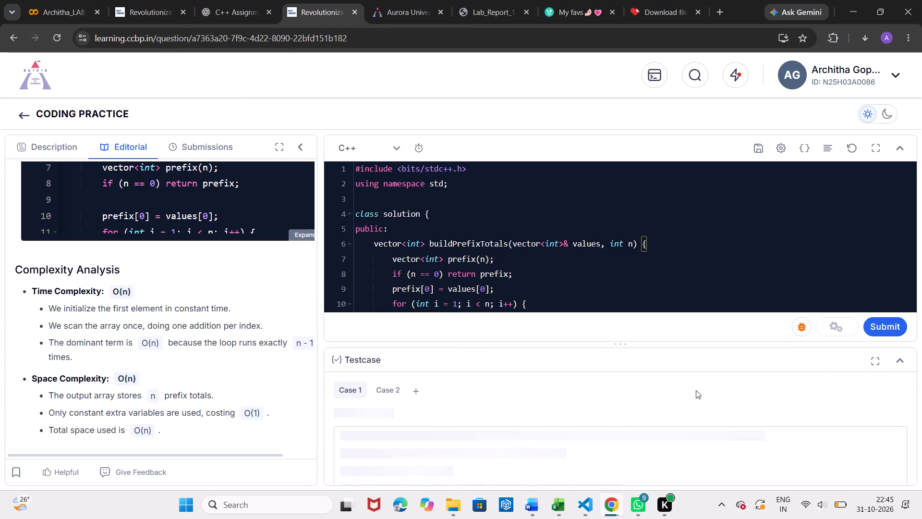
left_click_drag(631, 347, 630, 263)
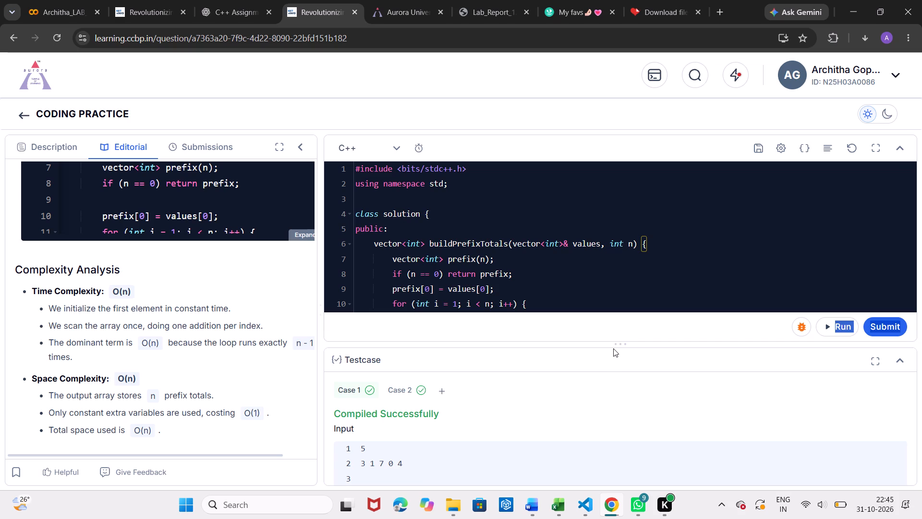
left_click_drag(617, 345, 583, 138)
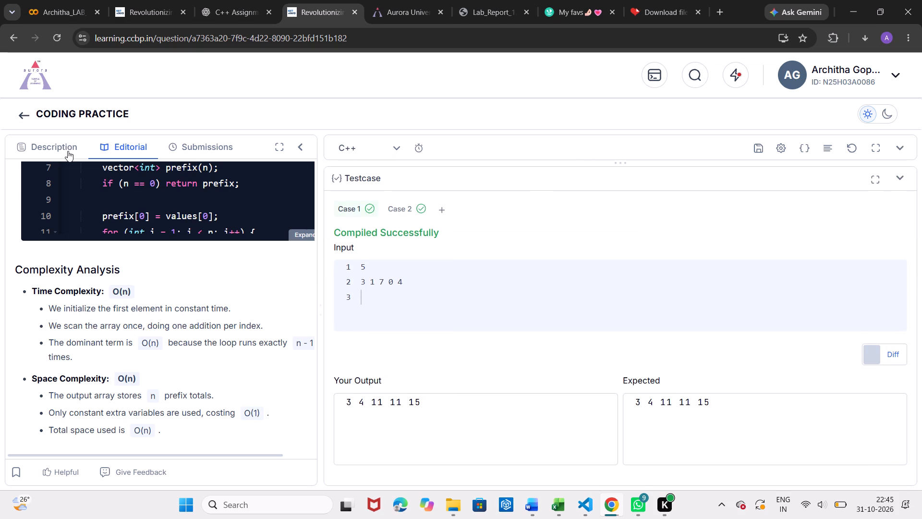
Show the Prefix Sum Array problem description beside the Case 1 results and capture the whole coding practice page as a screenshot.
left_click(68, 151)
scroll(124, 269, "down", 13)
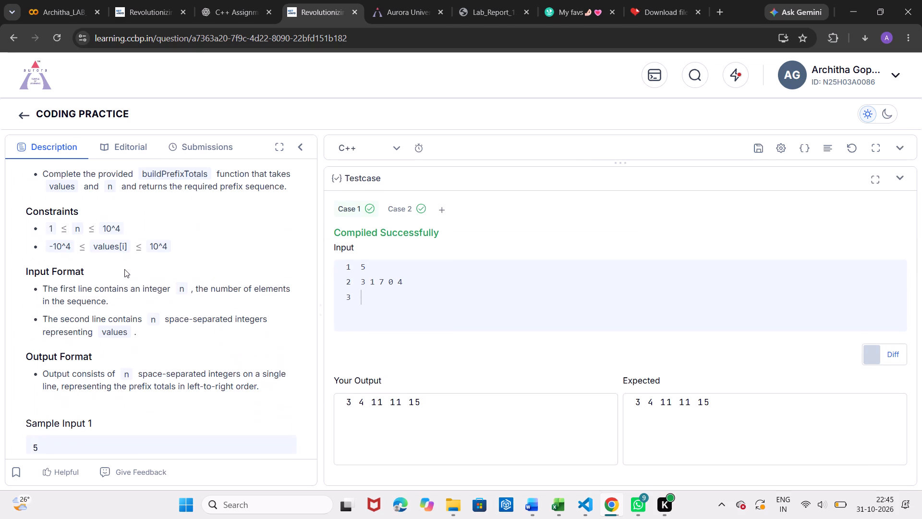
scroll(124, 269, "up", 8)
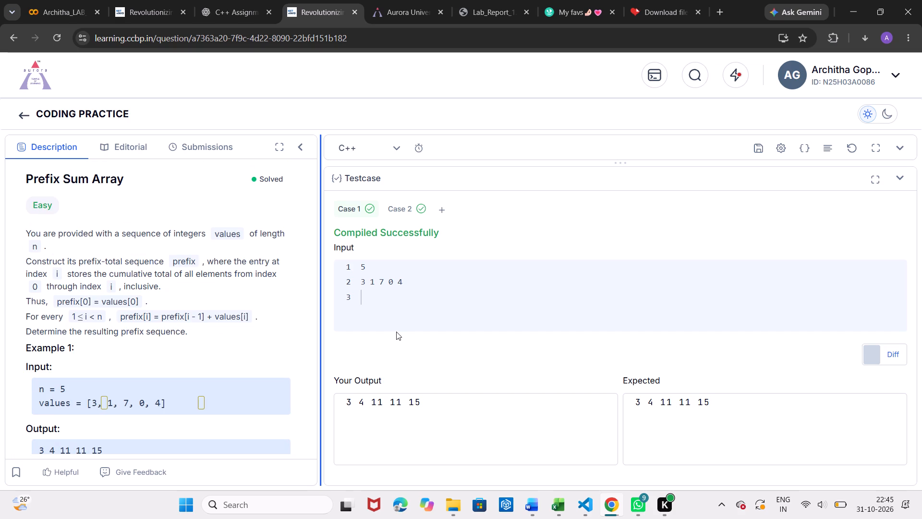
key("Print")
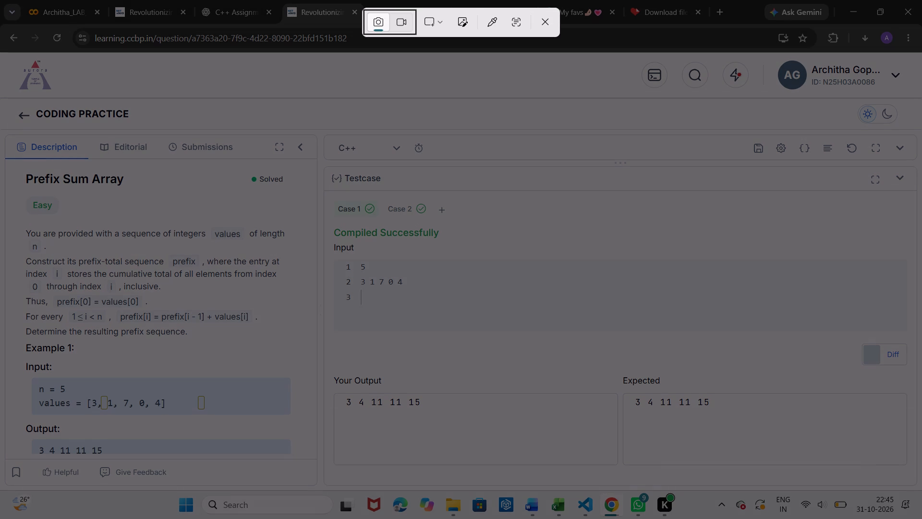
left_click_drag(5, 58, 824, 479)
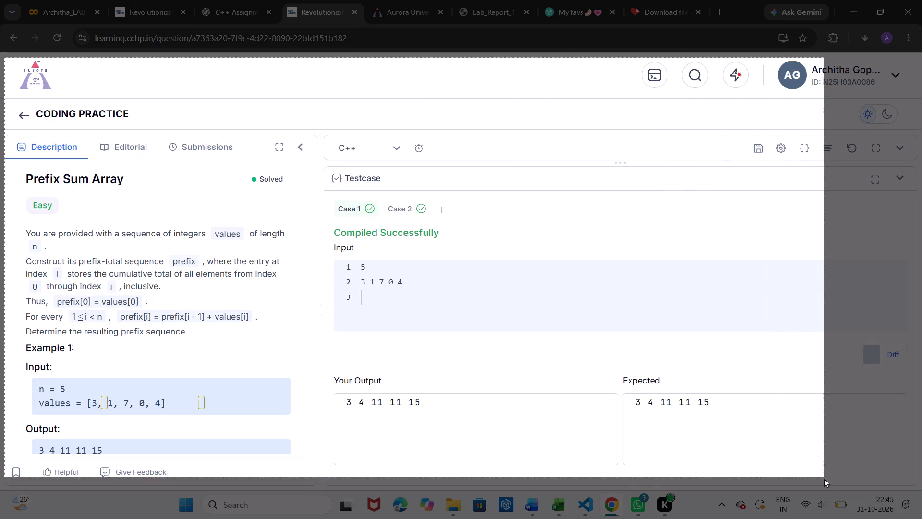
left_click_drag(824, 479, 921, 487)
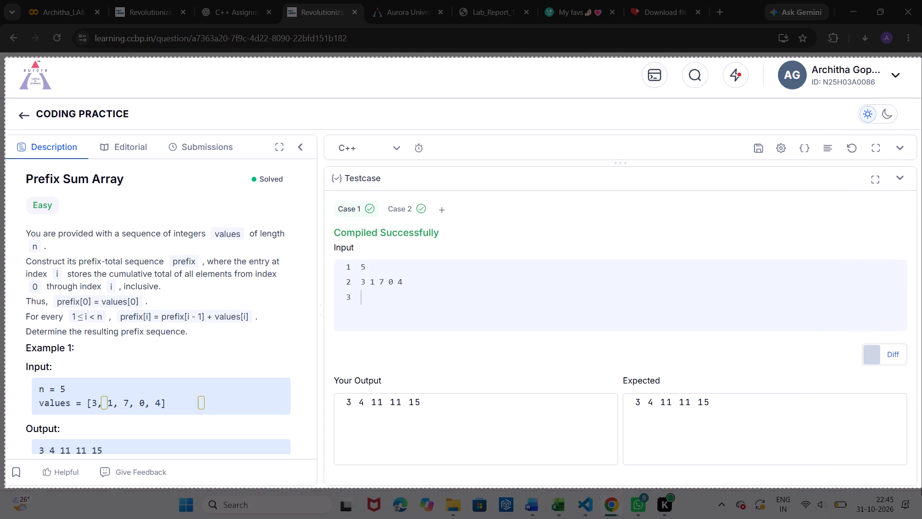
left_click_drag(921, 487, 921, 485)
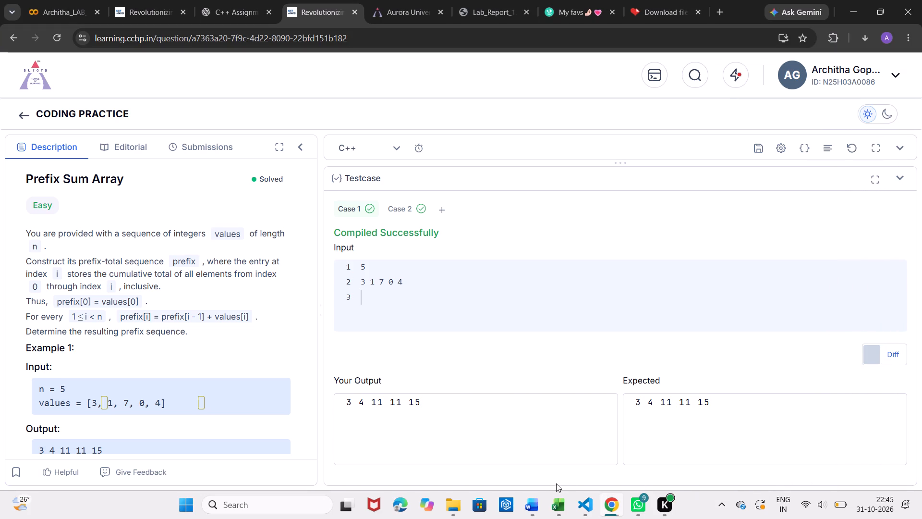
Switch to the Lab_Report_1 document in Word and paste the output screenshot below "C. Screen Shot of Output vs Expected Output" of experiment 2.1.
left_click(757, 461)
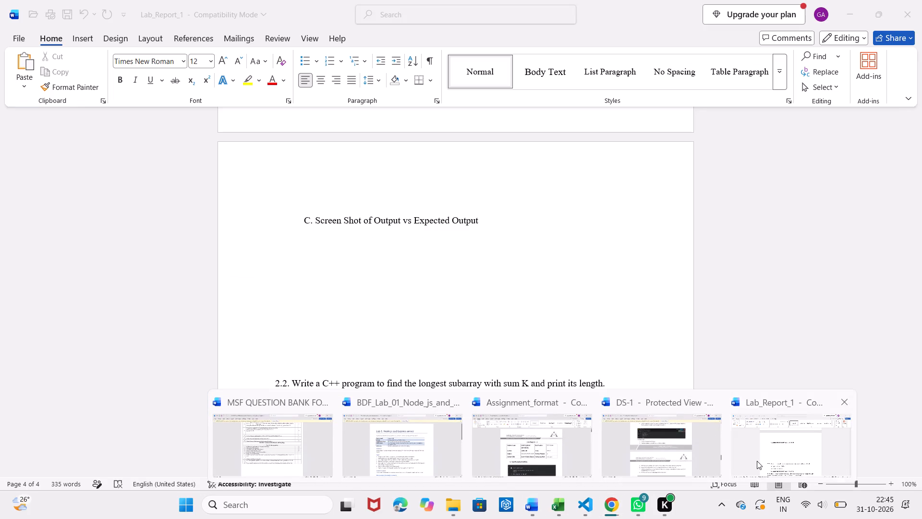
key("ctrl+v")
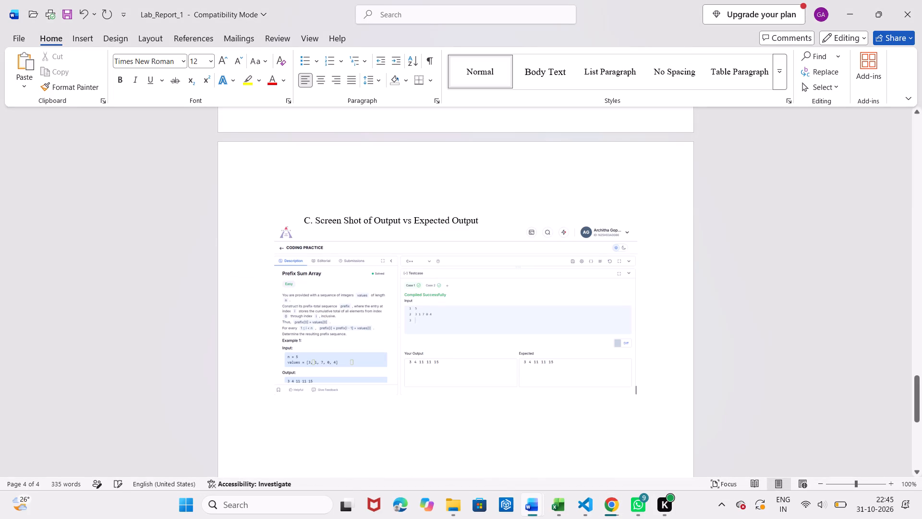
Delete the surplus empty lines between the pasted output screenshot and the experiment 2.2 heading.
scroll(430, 348, "down", 2)
left_click(327, 260)
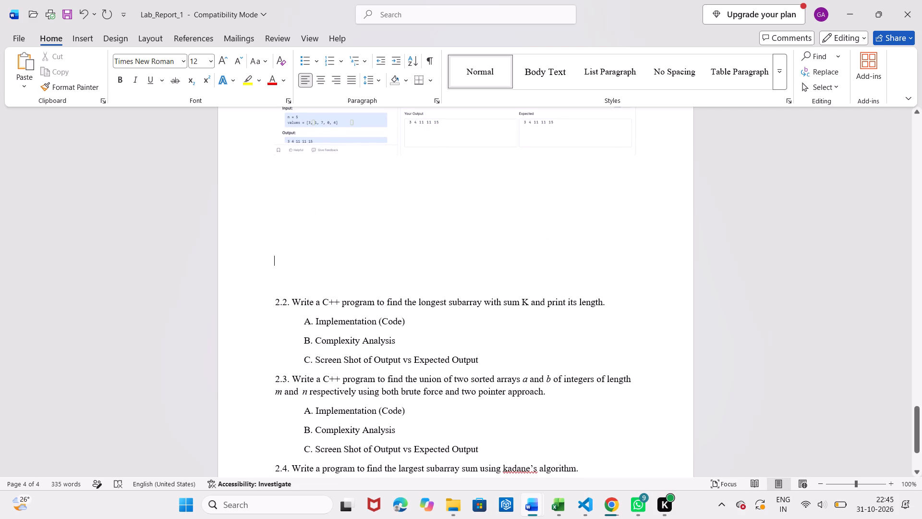
key("BackSpace")
key("BackSpace")
key("BackSpace")
key("BackSpace")
key("BackSpace")
key("BackSpace")
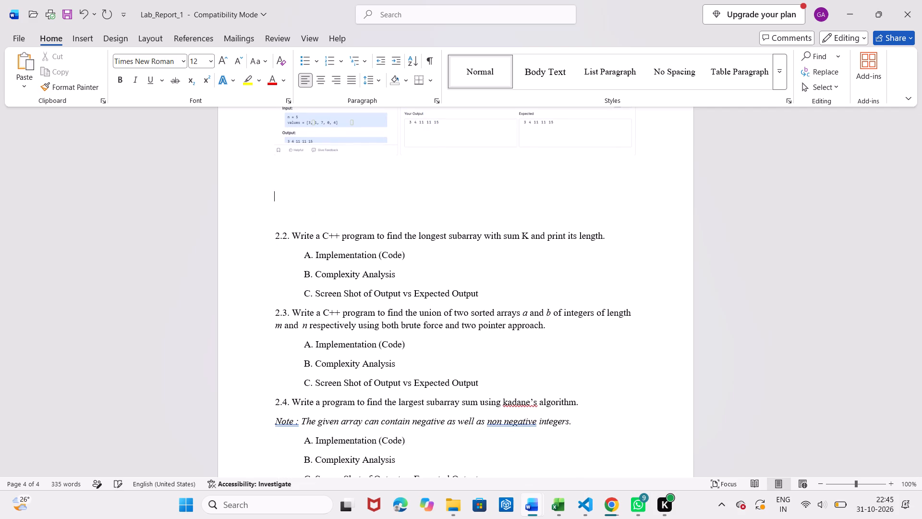
key("BackSpace")
key("BackSpace")
key("BackSpace")
key("BackSpace")
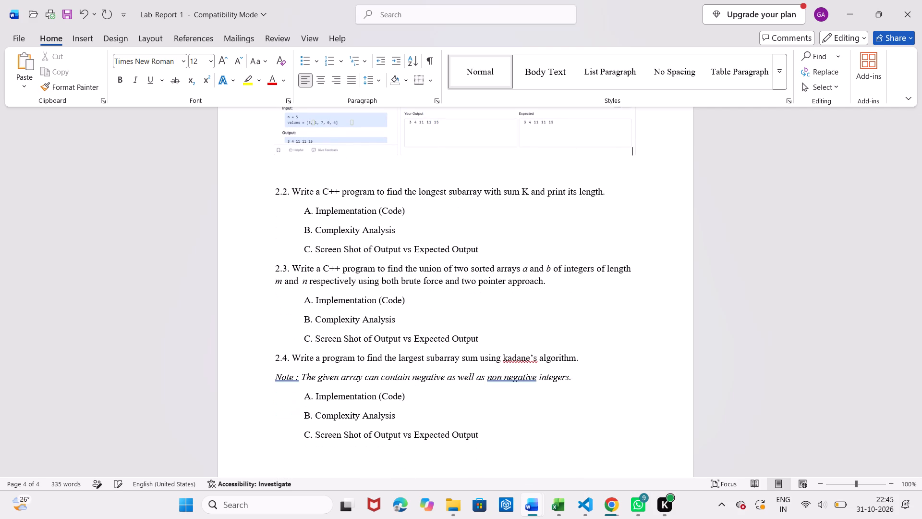
Add an empty, unnumbered and unindented line directly below "A. Implementation (Code)" of experiment 2.2.
left_click(412, 212)
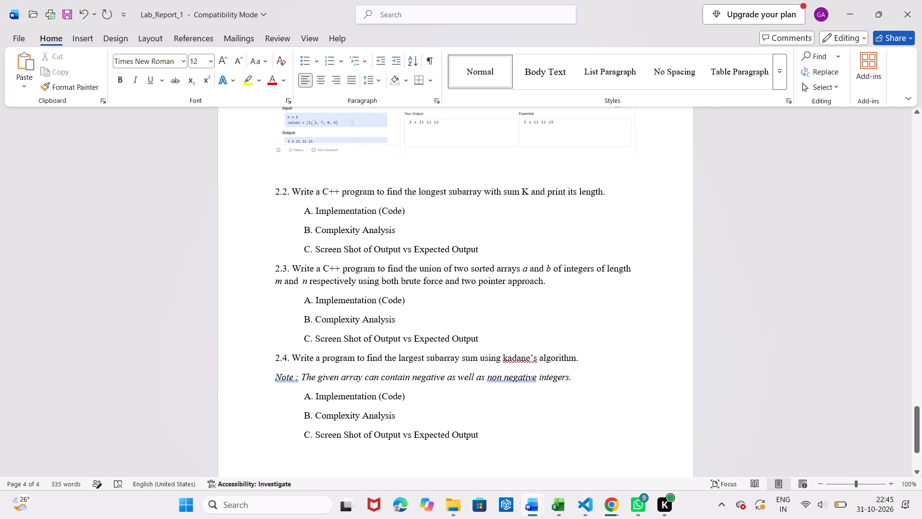
key("Return")
key("BackSpace")
key("BackSpace")
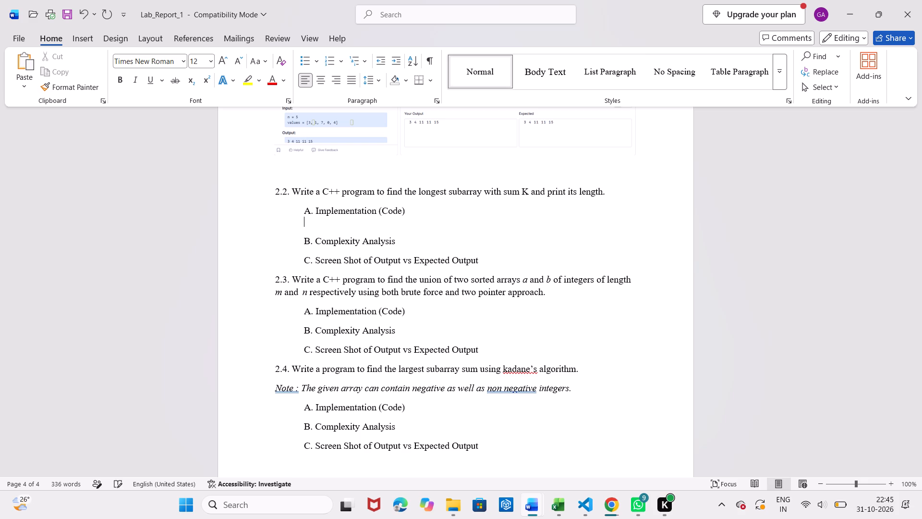
key("BackSpace")
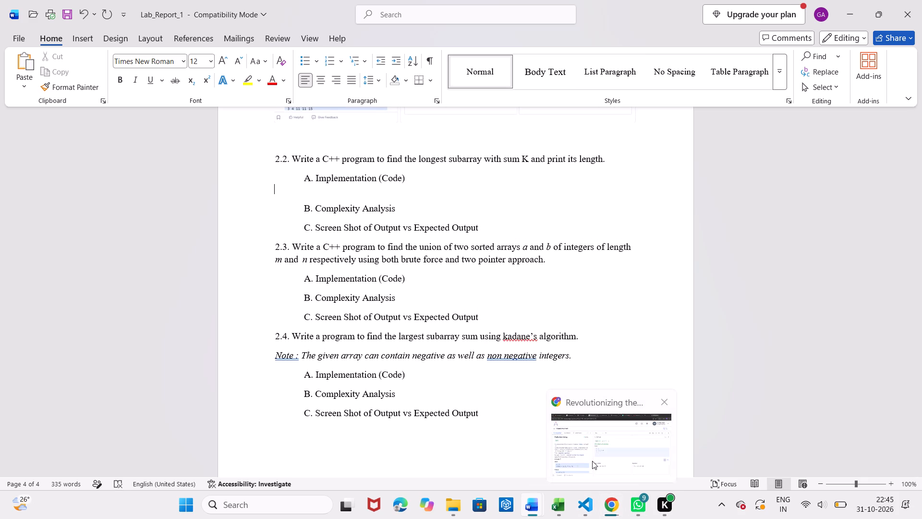
Switch to Chrome, return to the course outline and open the Longest Sub-Array with Sum K problem from its Coding Practice set.
left_click(592, 461)
left_click(24, 109)
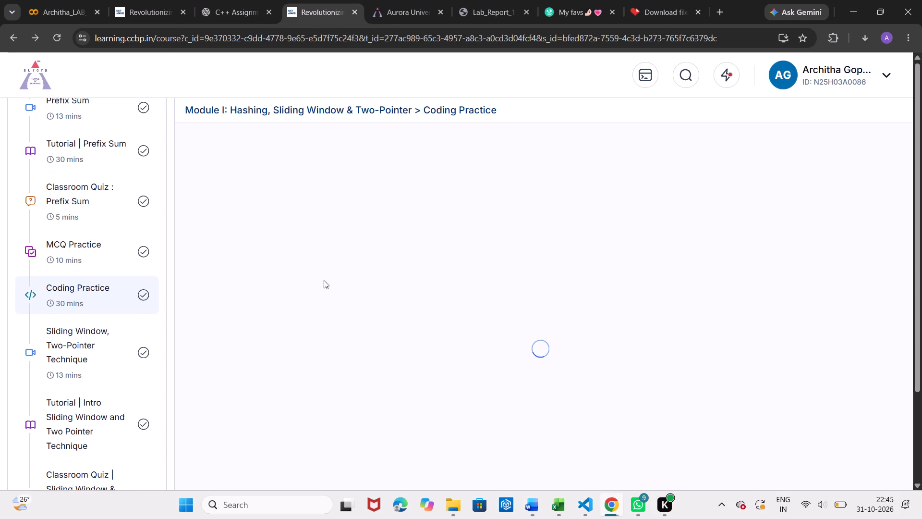
scroll(103, 349, "down", 3)
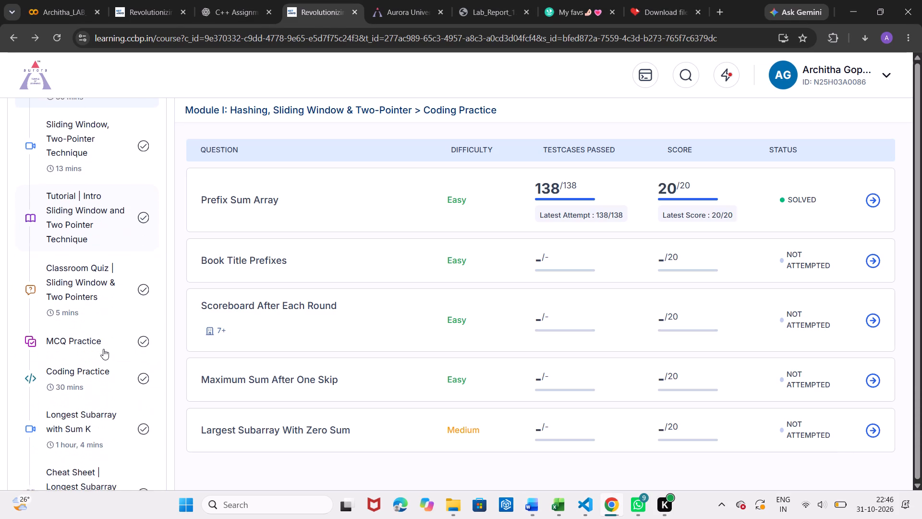
scroll(103, 349, "down", 3)
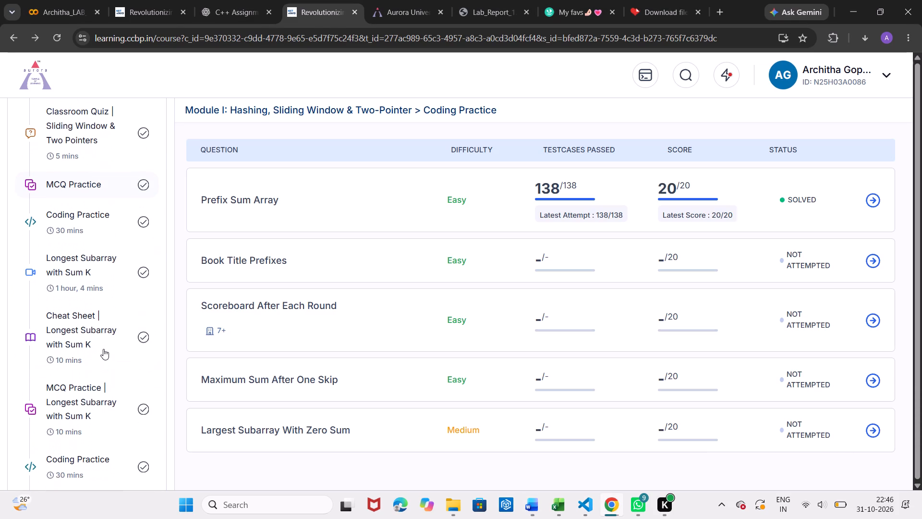
scroll(97, 334, "down", 1)
left_click(103, 389)
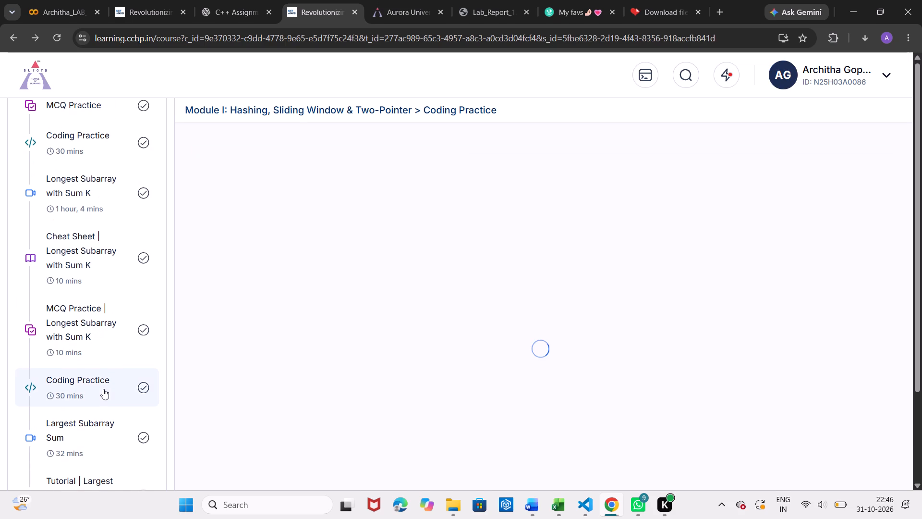
left_click(278, 200)
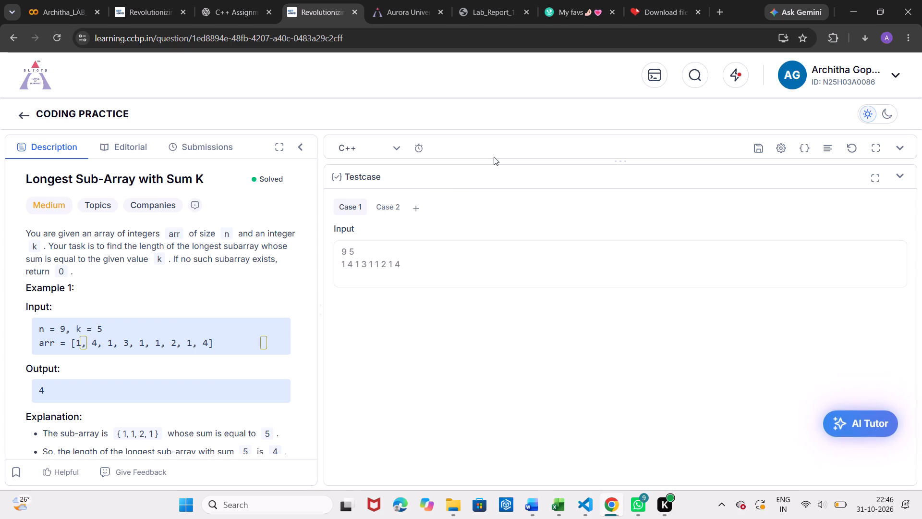
Enlarge the code editor, show the code from line 1 beside the problem description, and capture the coding practice page as a screenshot.
left_click_drag(493, 159, 436, 433)
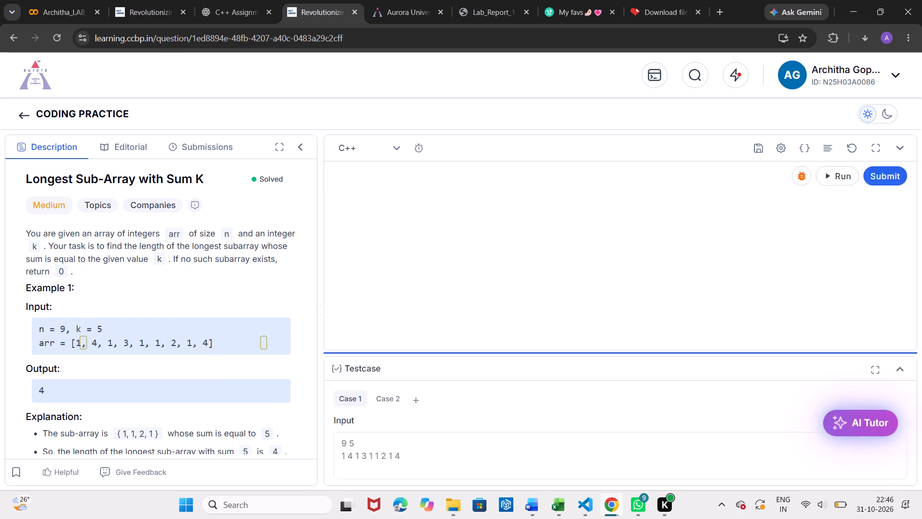
left_click_drag(436, 433, 449, 518)
scroll(445, 386, "down", 5)
scroll(445, 386, "up", 1)
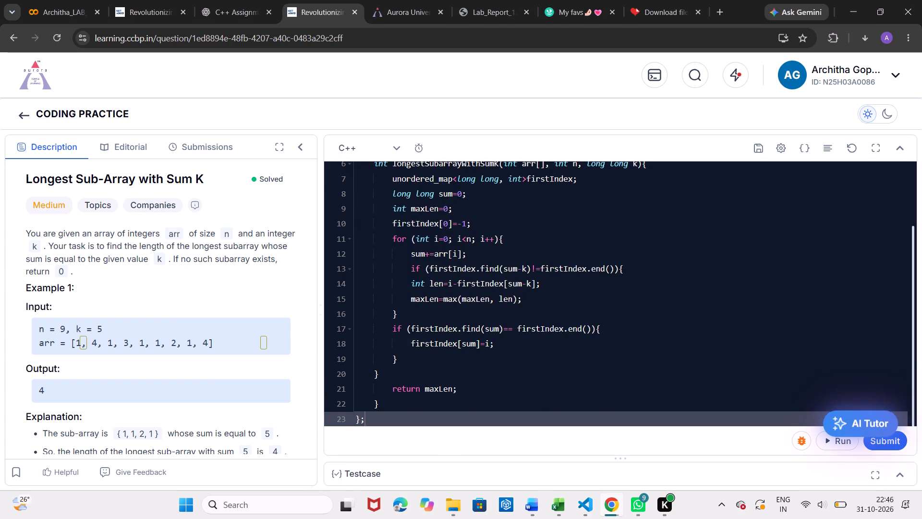
scroll(445, 386, "up", 2)
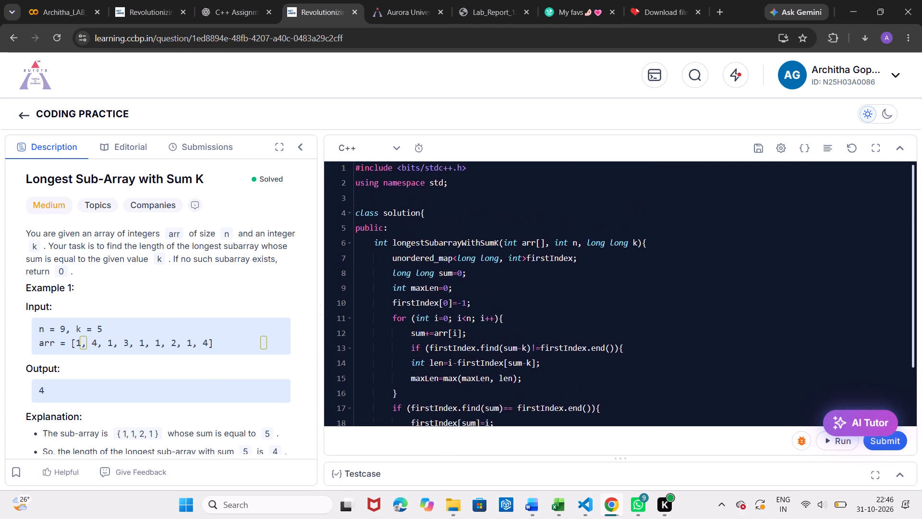
scroll(445, 386, "up", 2)
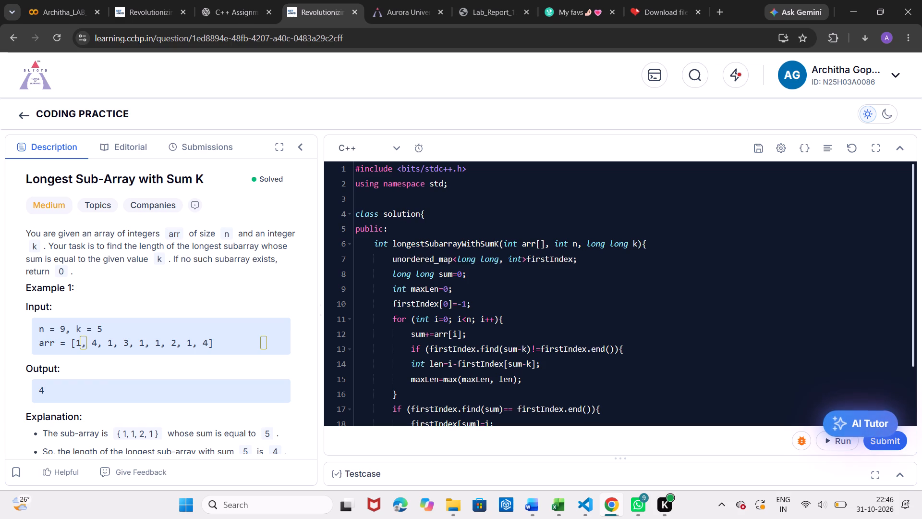
key("Print")
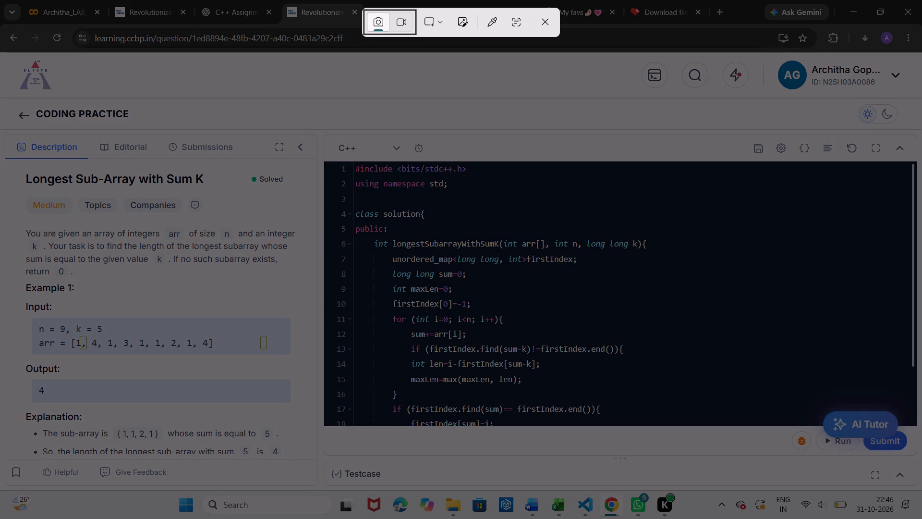
left_click_drag(3, 67, 773, 518)
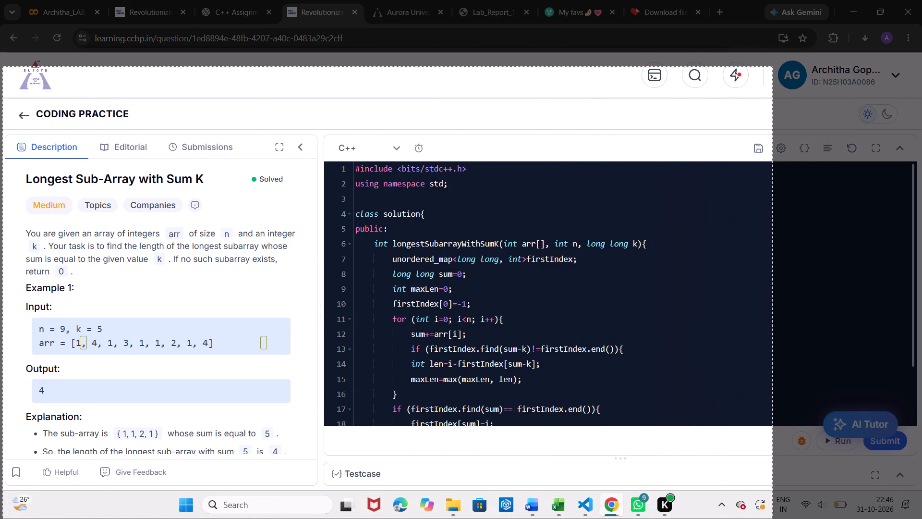
left_click_drag(773, 518, 911, 466)
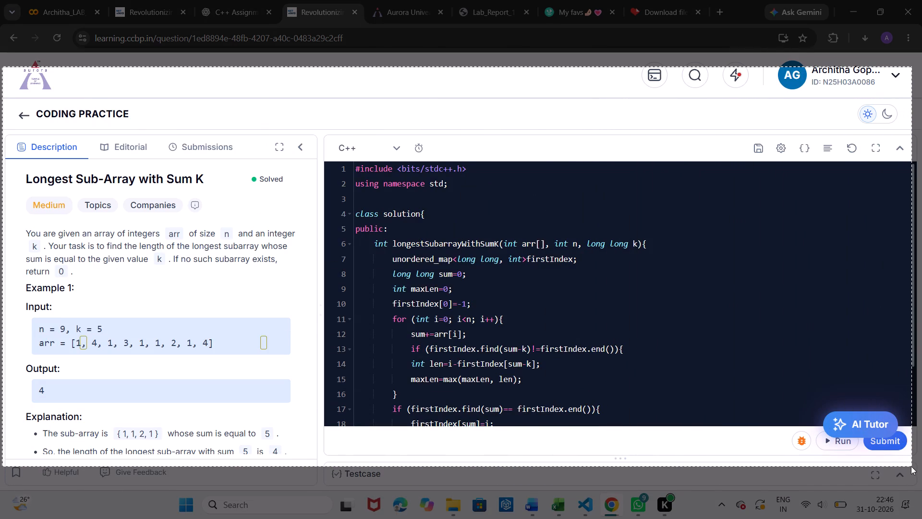
left_click_drag(911, 466, 910, 455)
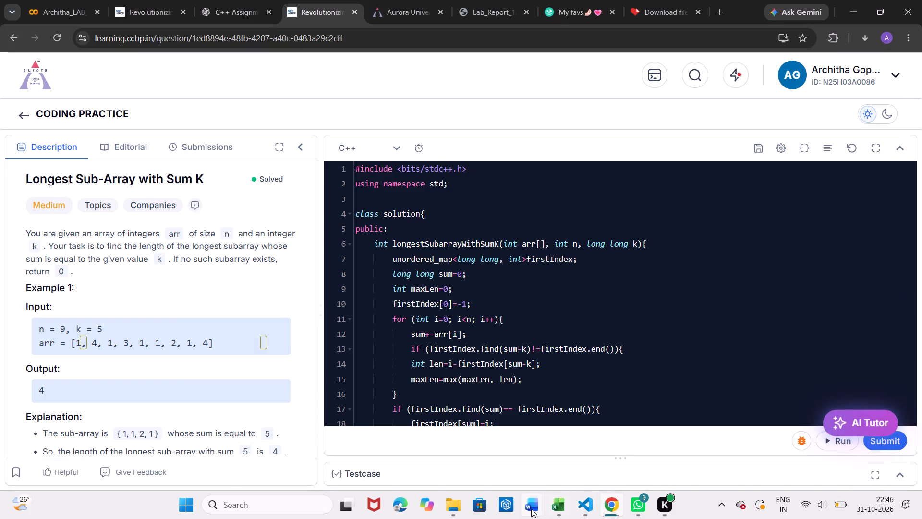
Switch to Lab_Report_1 in Word, paste the code screenshot under "A. Implementation (Code)" of experiment 2.2, and add an empty line below it.
left_click(777, 451)
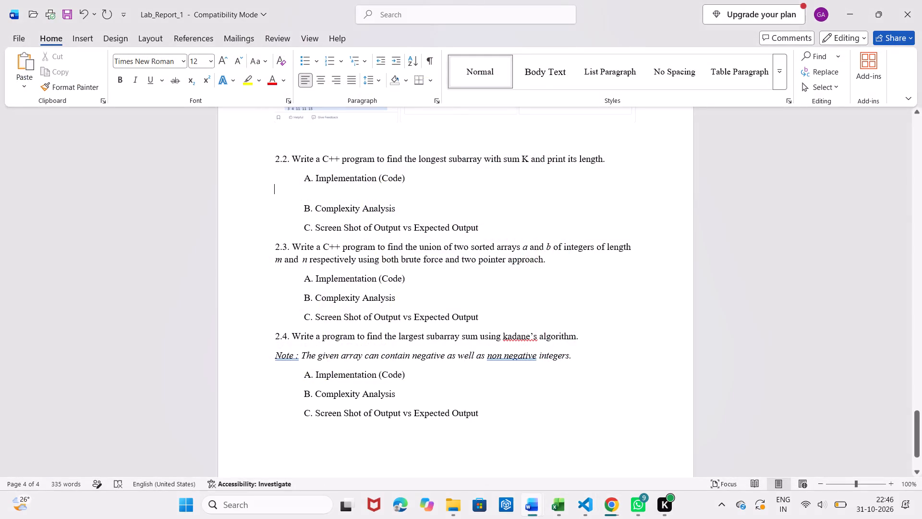
key("ctrl+v")
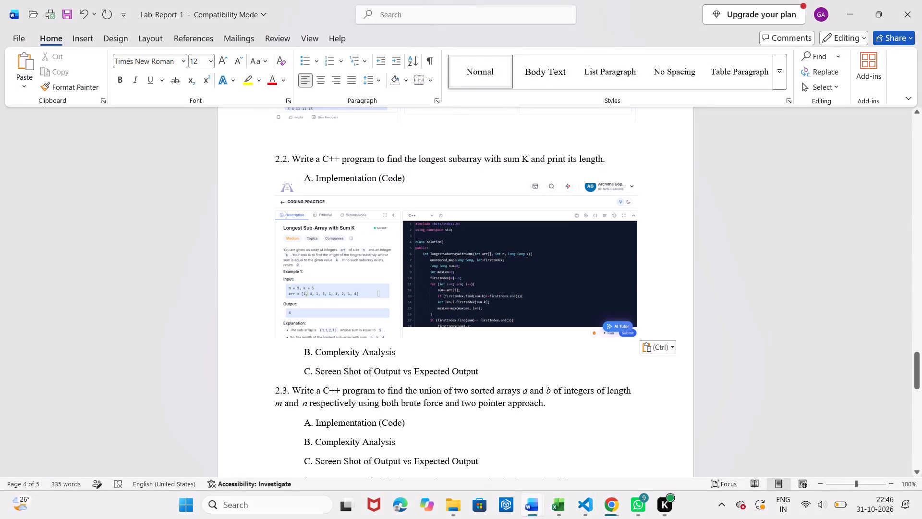
key("Return")
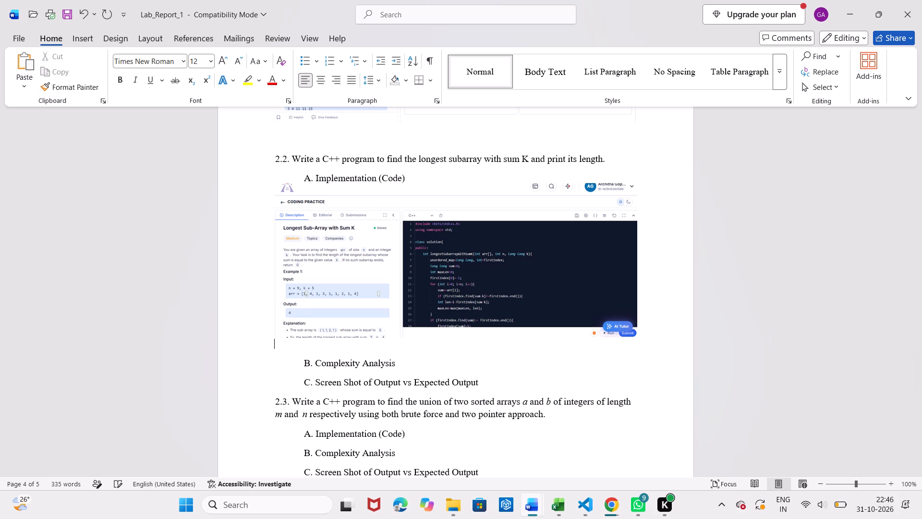
Switch to Chrome, show the code through line 23 beside the constraints and input/output formats, and capture that part of the page as a screenshot.
left_click(616, 436)
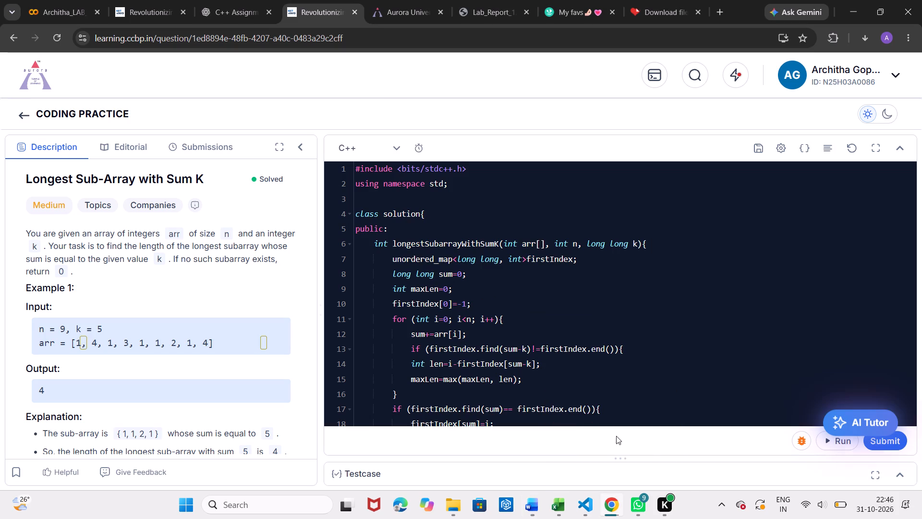
scroll(491, 319, "down", 8)
key("Print")
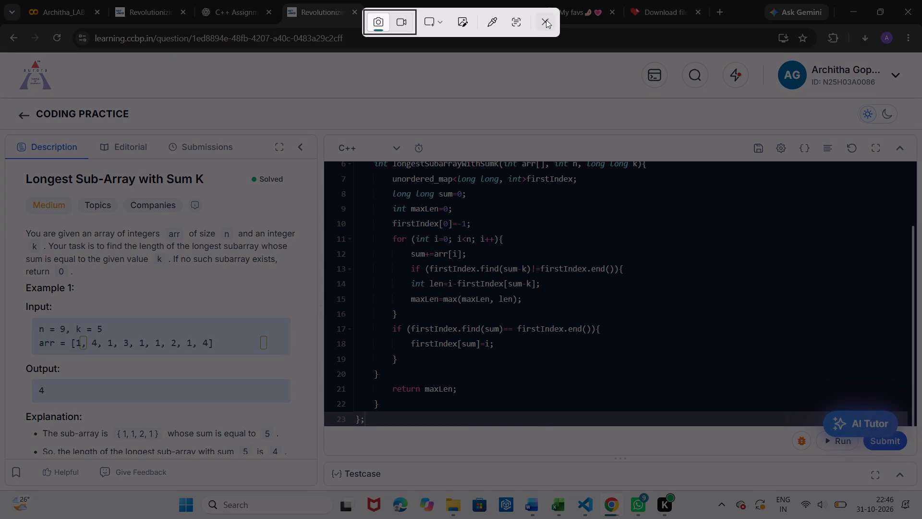
left_click(546, 20)
scroll(125, 408, "down", 11)
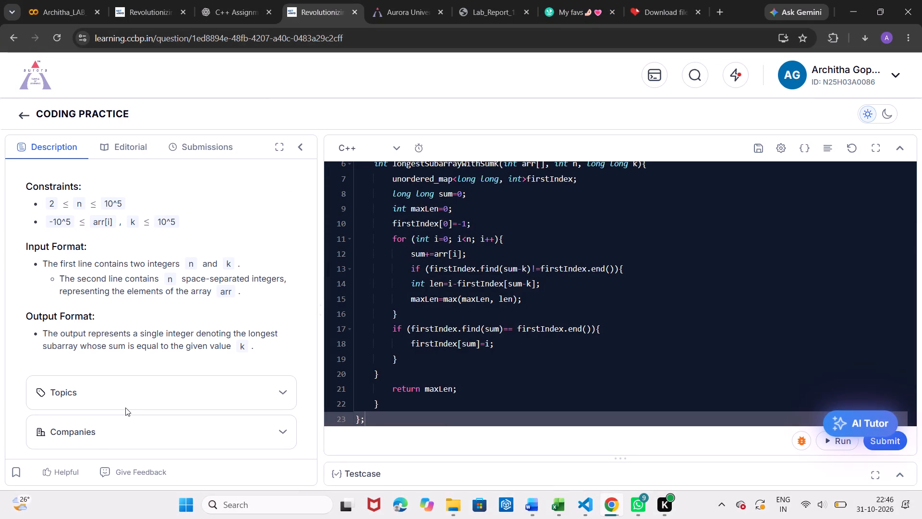
scroll(125, 408, "up", 5)
scroll(125, 408, "down", 1)
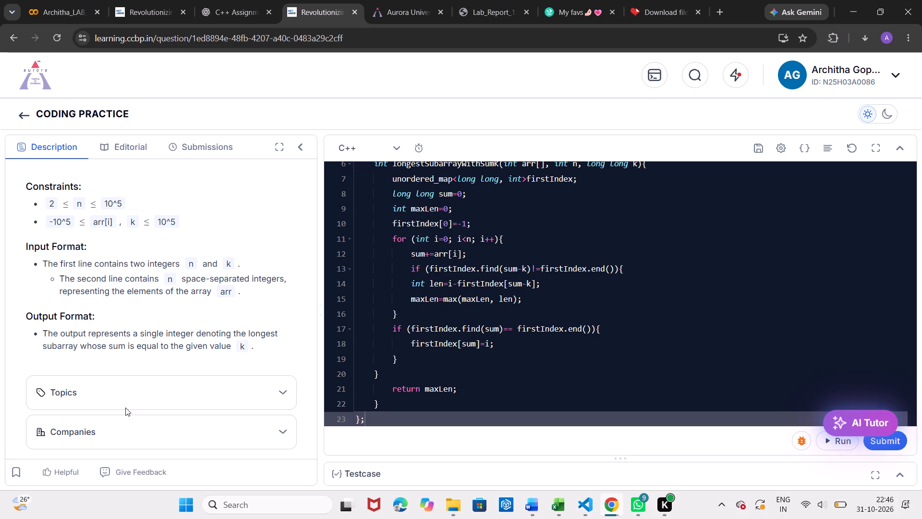
scroll(125, 408, "down", 1)
key("Home")
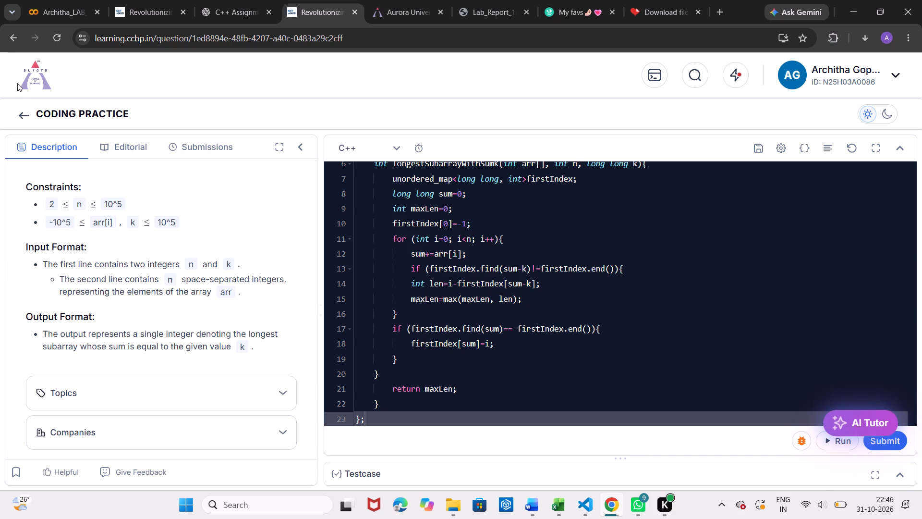
key("Print")
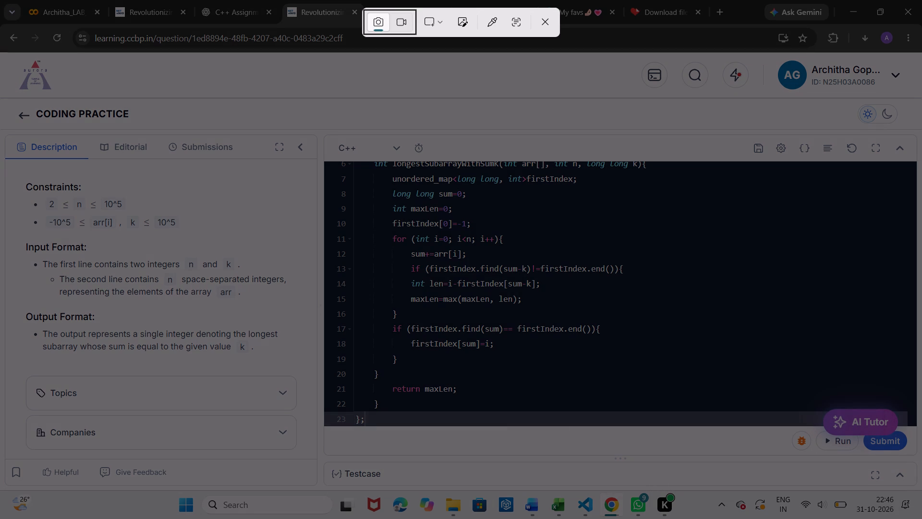
left_click(6, 51)
left_click_drag(24, 88, 735, 493)
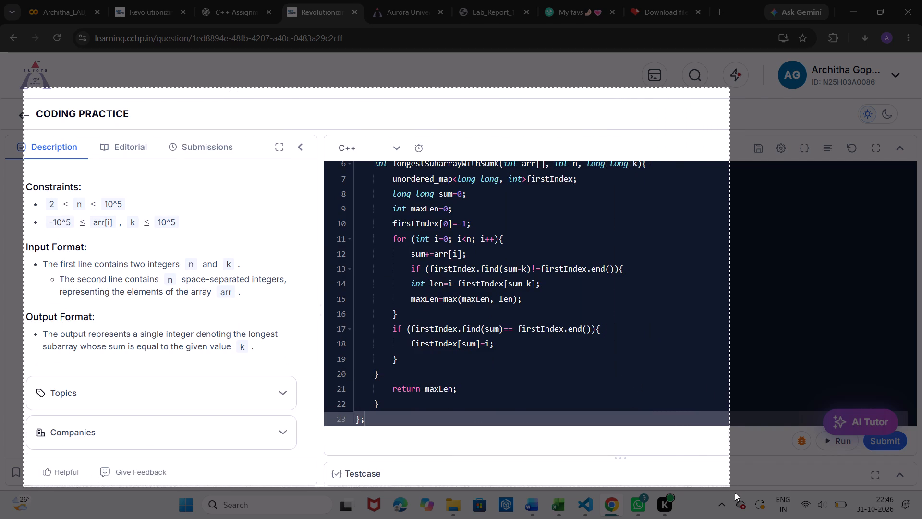
left_click_drag(735, 493, 837, 493)
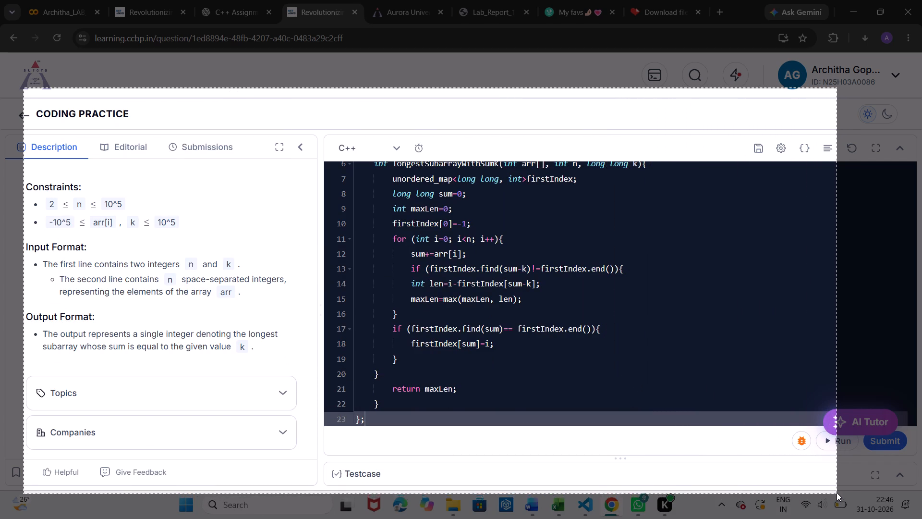
left_click_drag(837, 493, 834, 491)
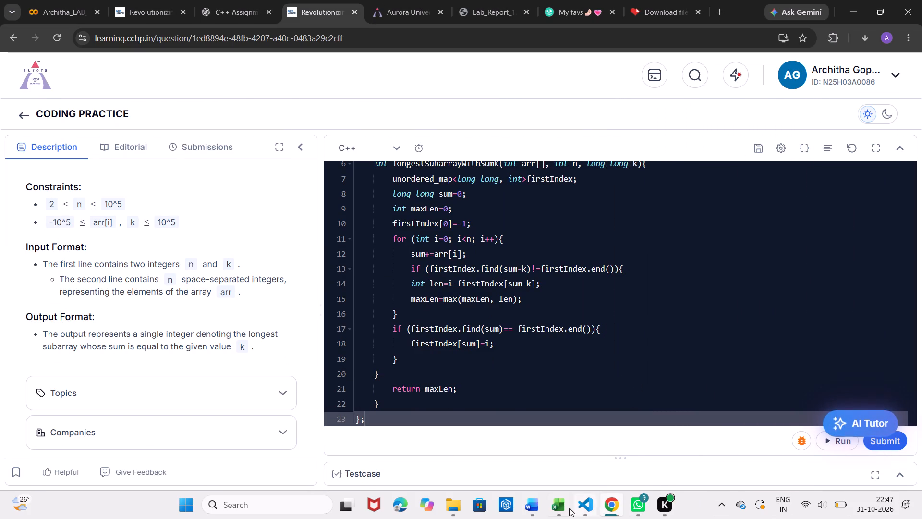
Switch to Lab_Report_1 in Word and paste the second code screenshot below the first one in experiment 2.2.
left_click(770, 451)
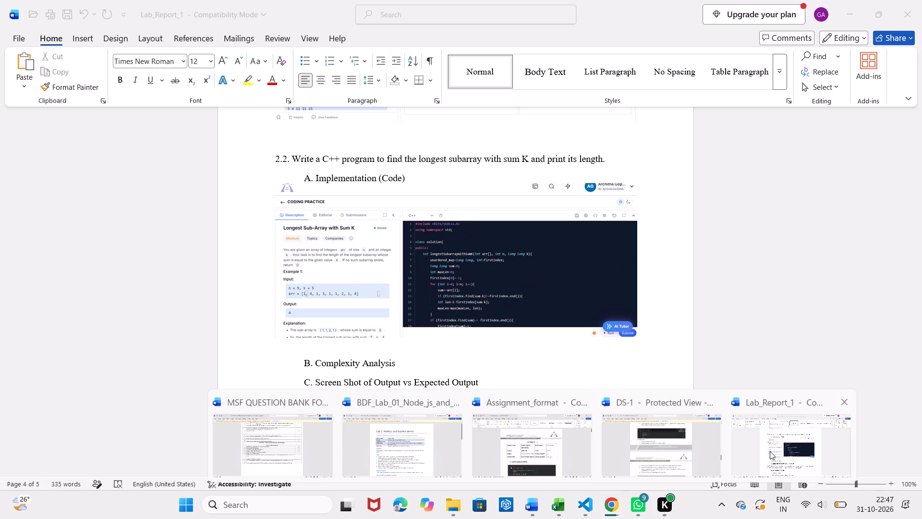
key("ctrl+v")
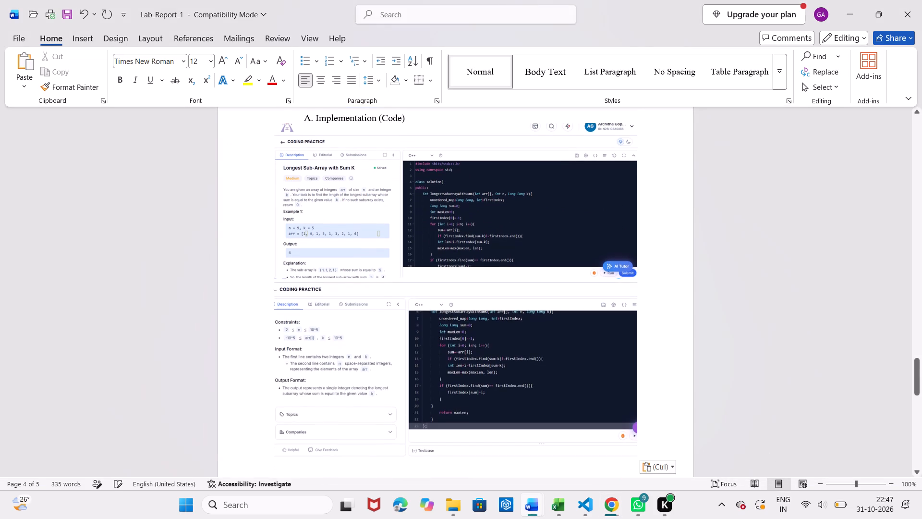
Add an empty, unnumbered line without indent under "B. Complexity Analysis" of experiment 2.2.
scroll(721, 387, "down", 1)
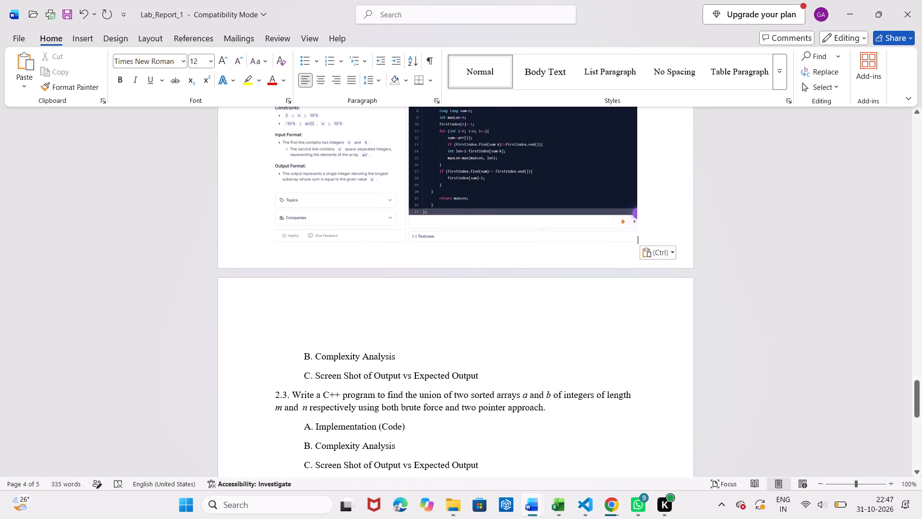
left_click(414, 350)
key("Return")
key("BackSpace")
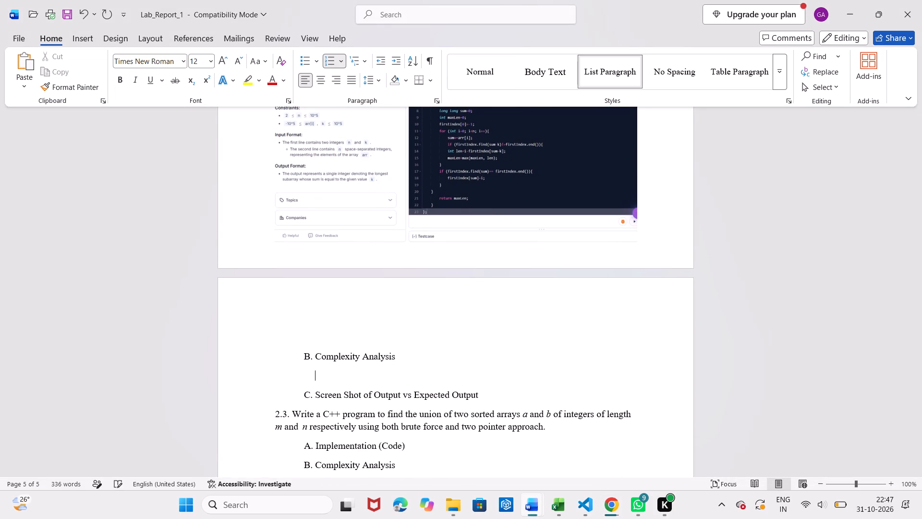
key("BackSpace")
key("BackSpace")
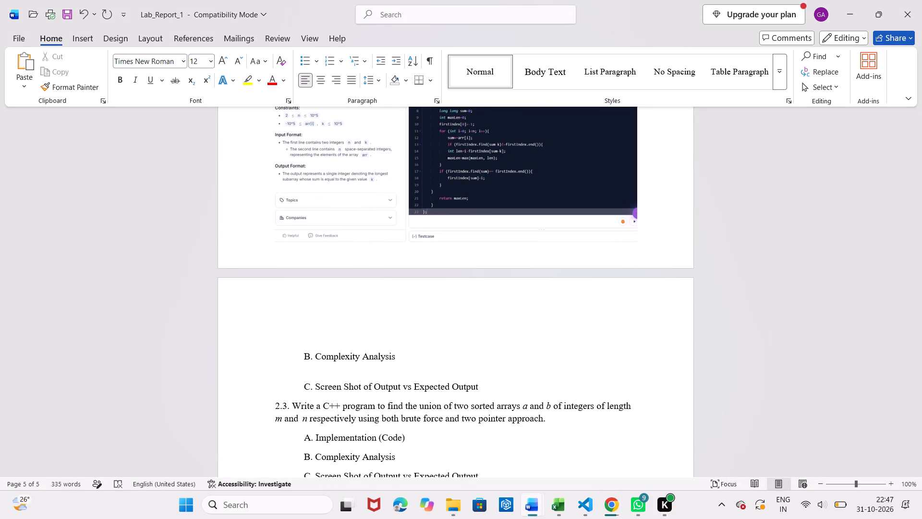
Switch to Chrome, open the editorial of Longest Sub-Array with Sum K, and copy the Complexity Analysis section of the O(n) time solution.
left_click(613, 446)
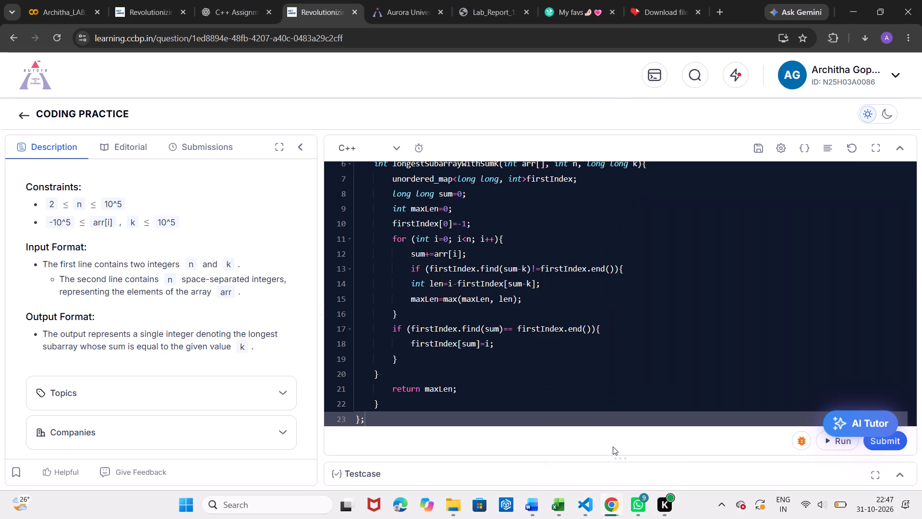
left_click(105, 143)
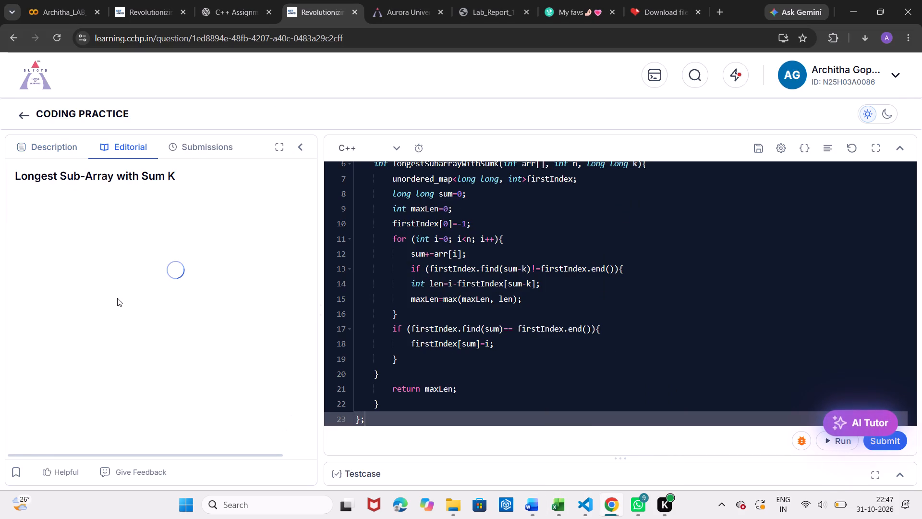
scroll(117, 298, "down", 17)
scroll(117, 298, "down", 7)
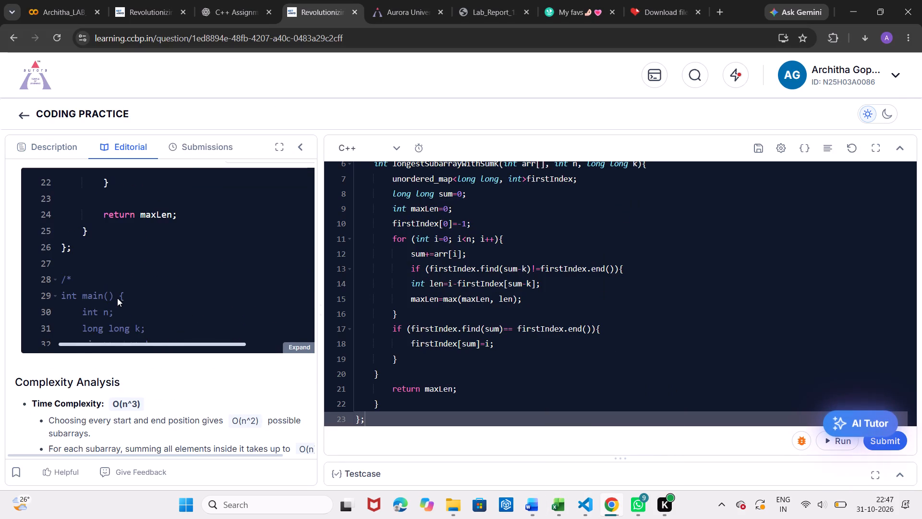
scroll(117, 298, "down", 9)
scroll(129, 434, "down", 9)
scroll(160, 310, "down", 6)
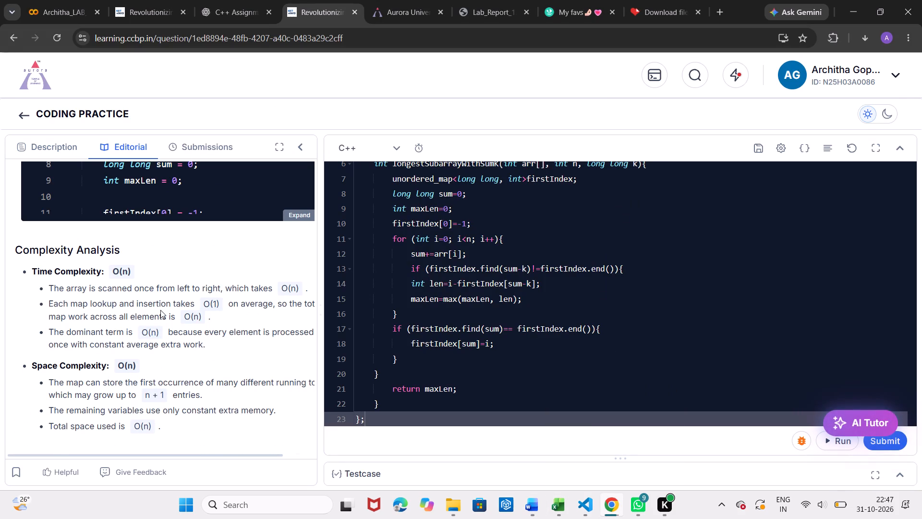
left_click_drag(162, 431, 73, 292)
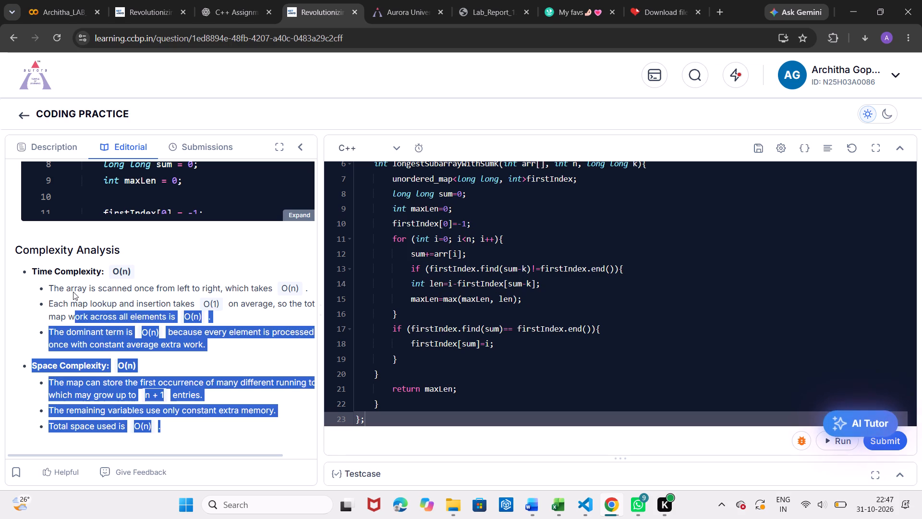
left_click_drag(73, 292, 13, 252)
key("ctrl+c")
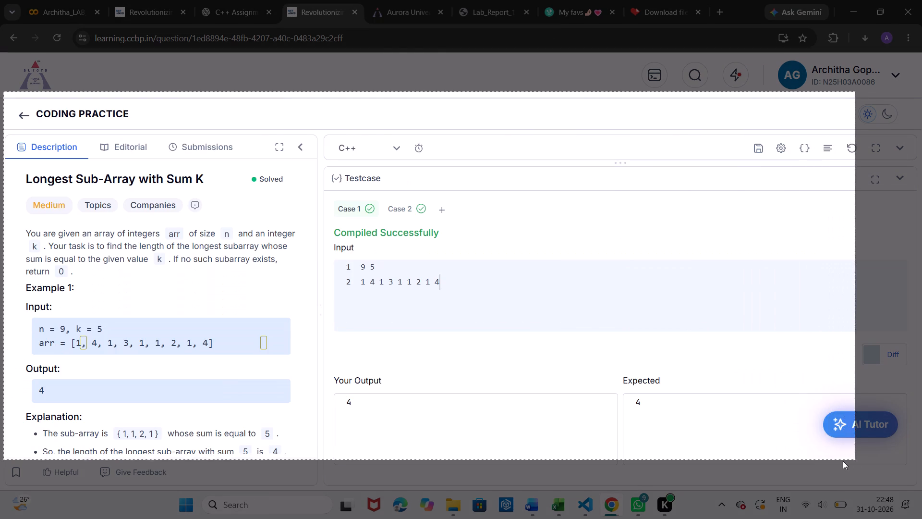
left_click_drag(843, 461, 794, 477)
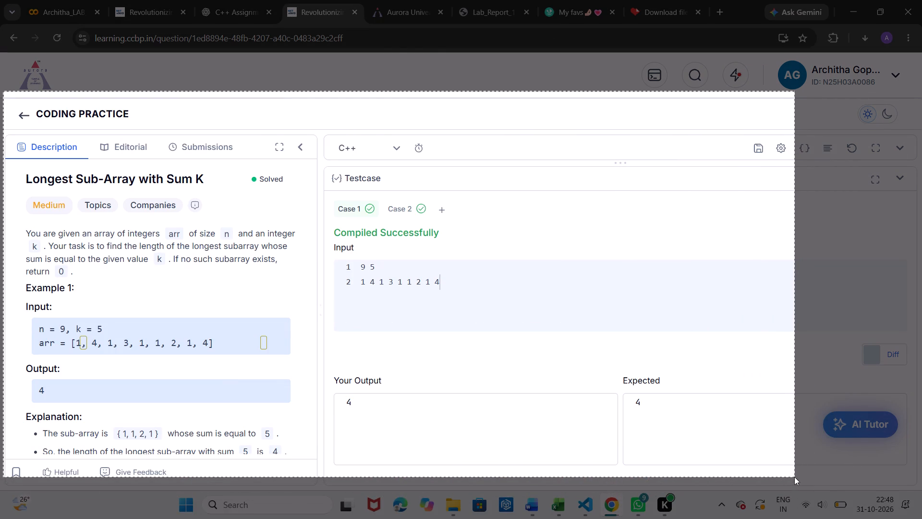
left_click_drag(794, 477, 802, 475)
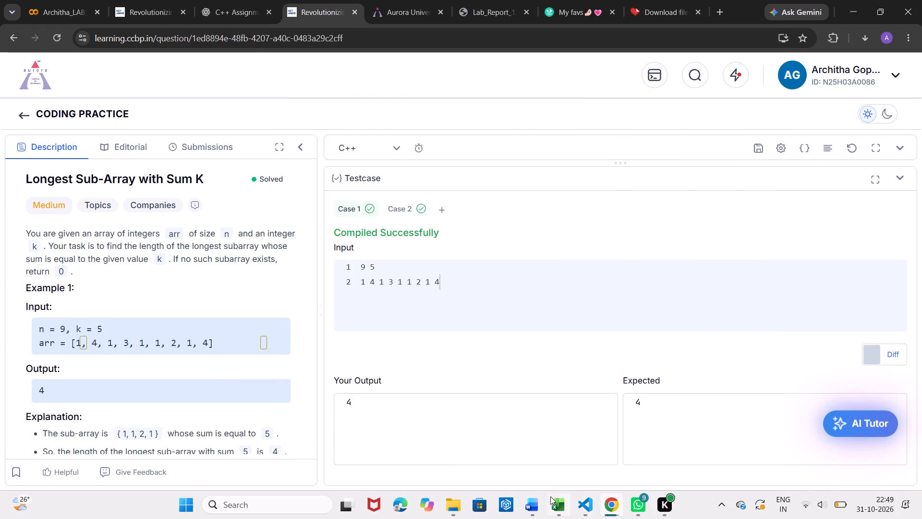
left_click(804, 449)
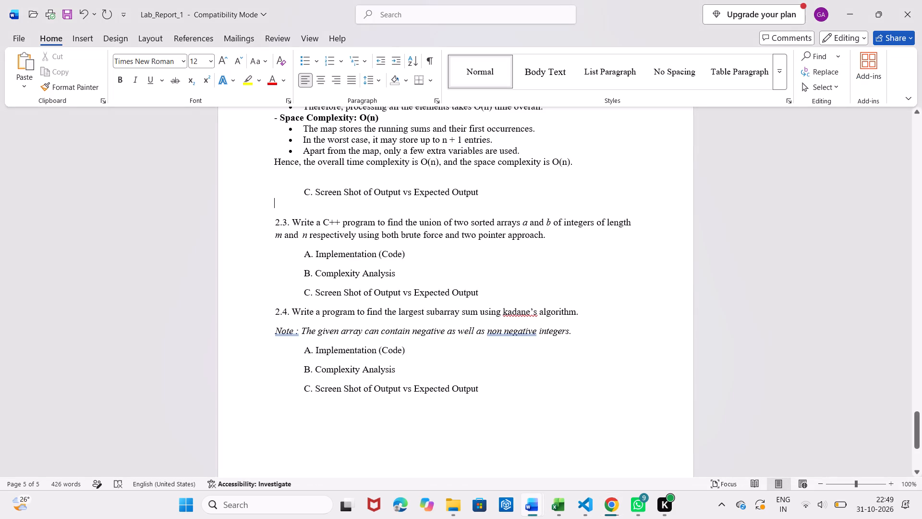
key("ctrl+v")
Add an empty, unnumbered line without indent under "A. Implementation (Code)" of experiment 2.3.
scroll(745, 463, "down", 2)
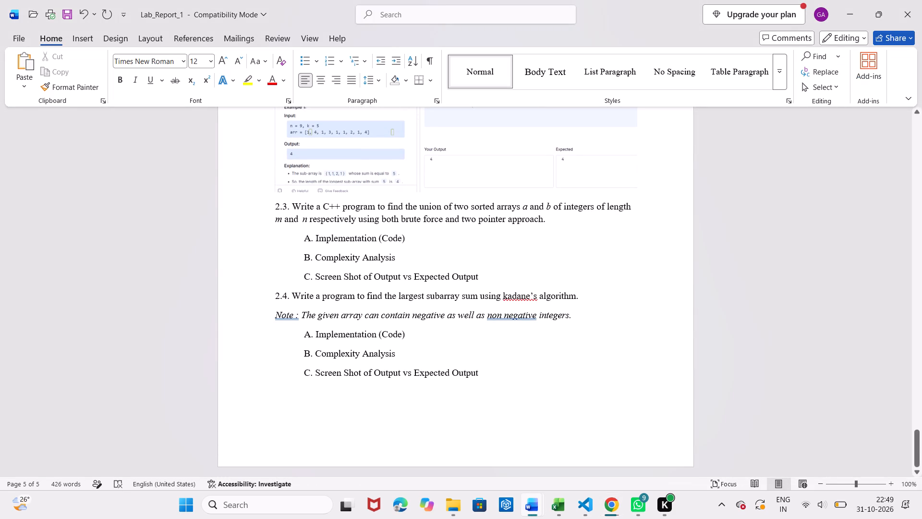
left_click(426, 243)
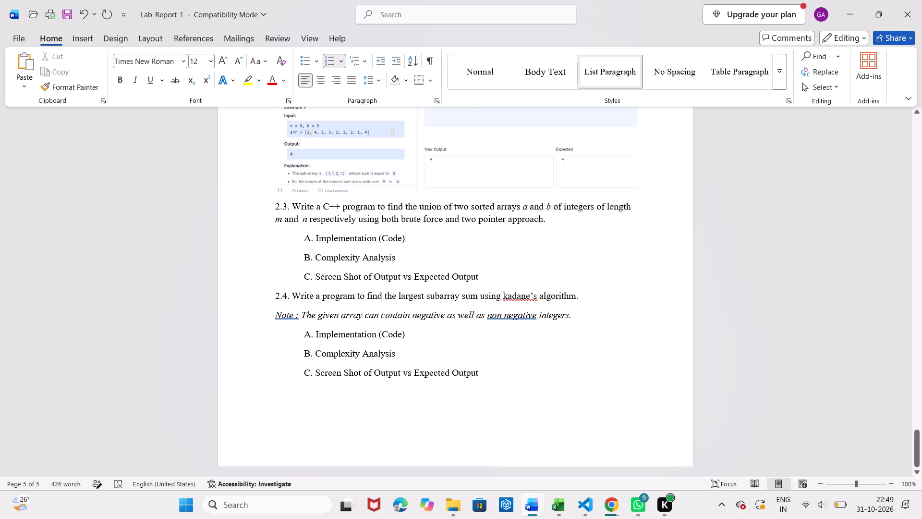
key("Return")
key("BackSpace")
key("BackSpace")
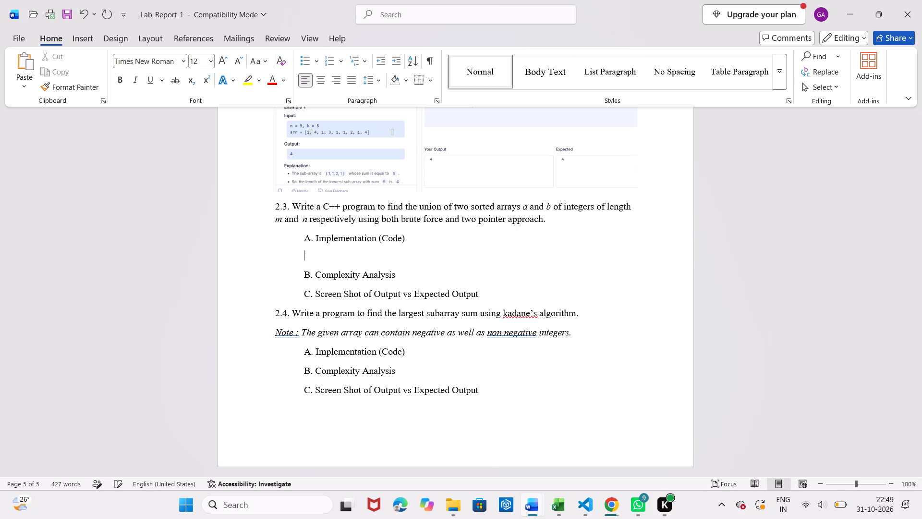
key("BackSpace")
Back in Chrome, return to the Module I course contents and open the Coding Practice set of the Sliding Window and Two-Pointer topic.
left_click(604, 454)
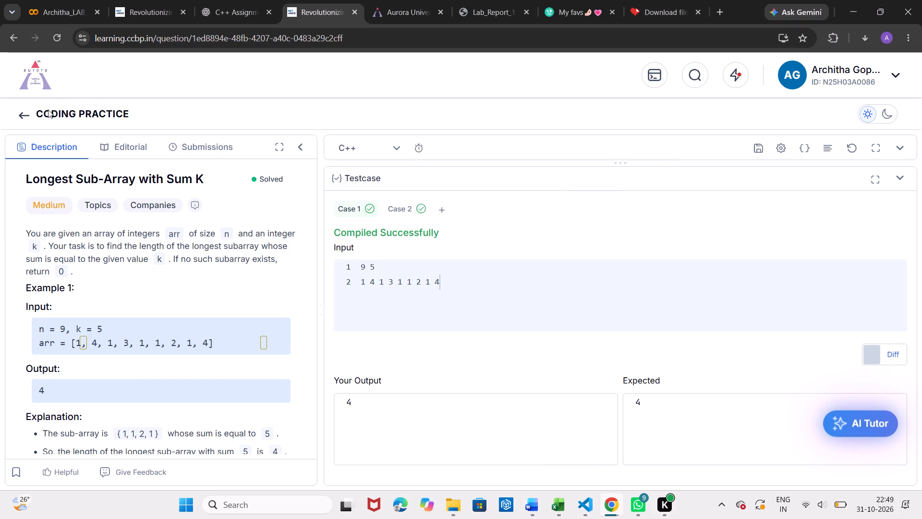
left_click(16, 116)
left_click(25, 115)
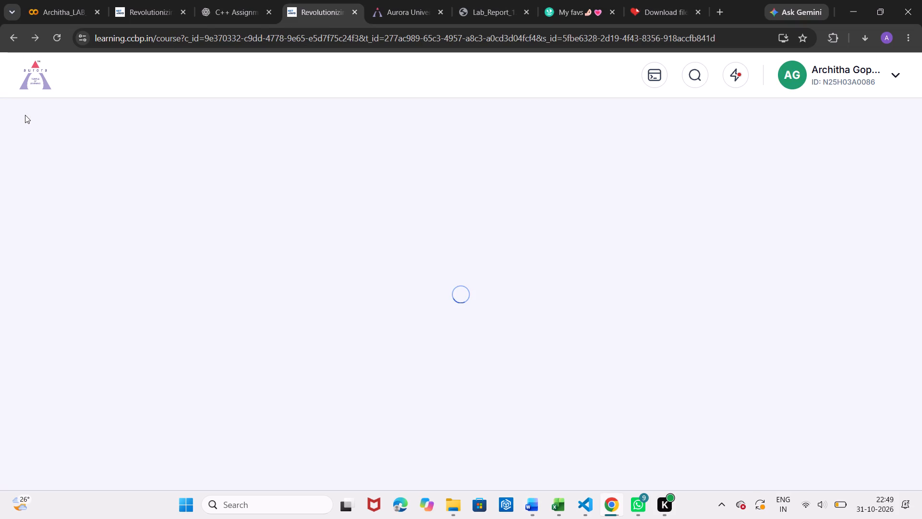
scroll(92, 168, "up", 3)
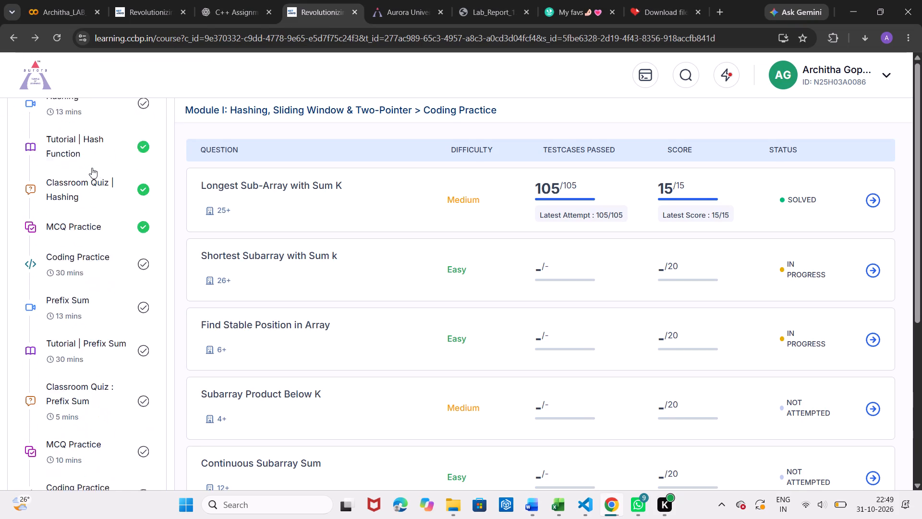
scroll(99, 189, "up", 3)
left_click(97, 177)
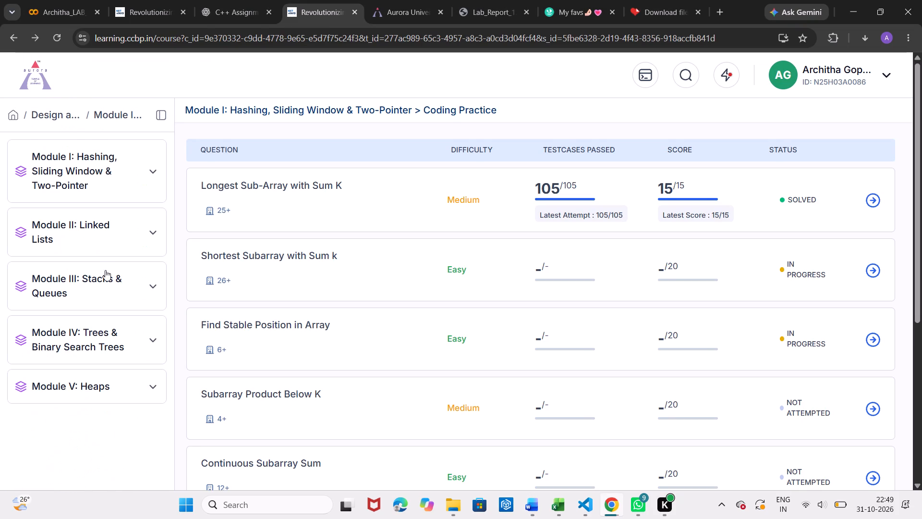
left_click(92, 186)
scroll(89, 260, "down", 2)
left_click(89, 260)
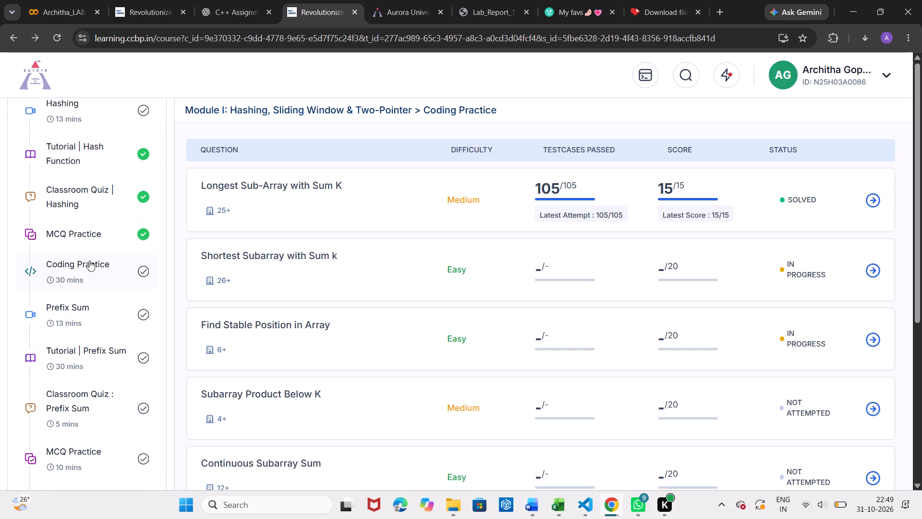
scroll(352, 301, "down", 2)
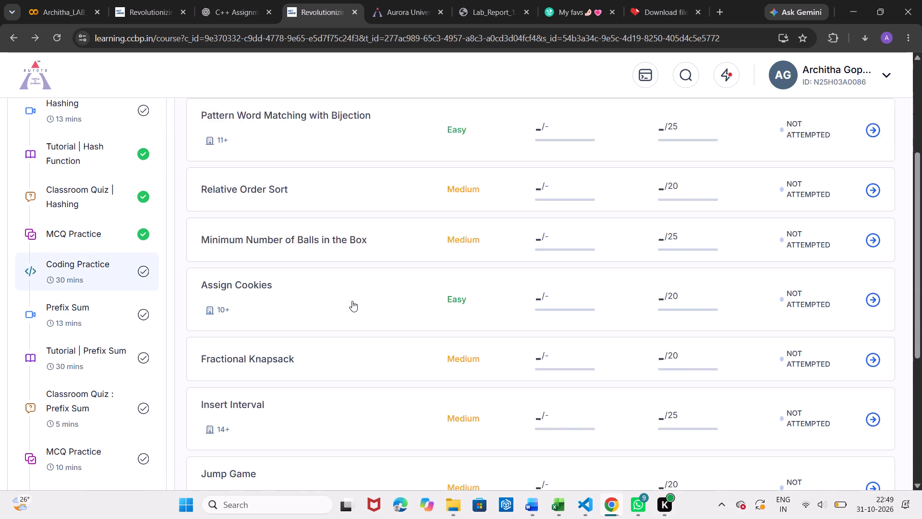
scroll(352, 301, "down", 8)
scroll(169, 340, "down", 1)
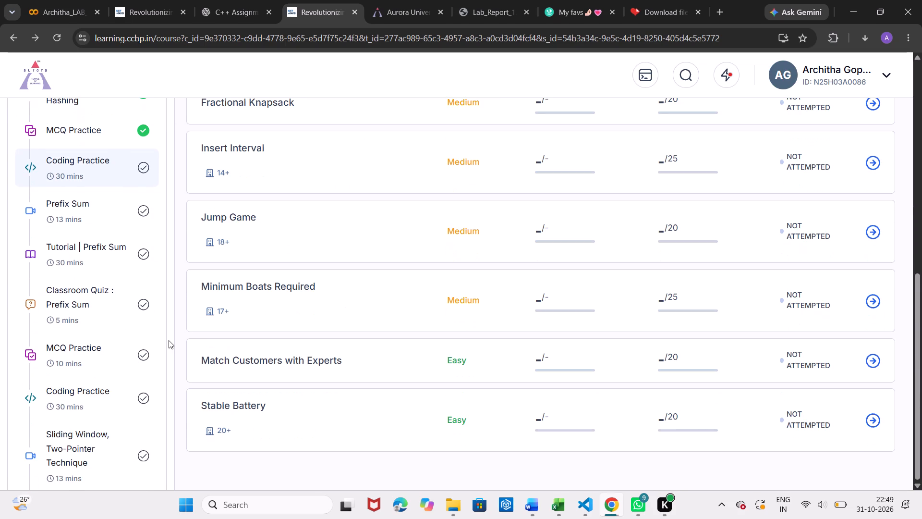
scroll(72, 336, "down", 1)
left_click(72, 336)
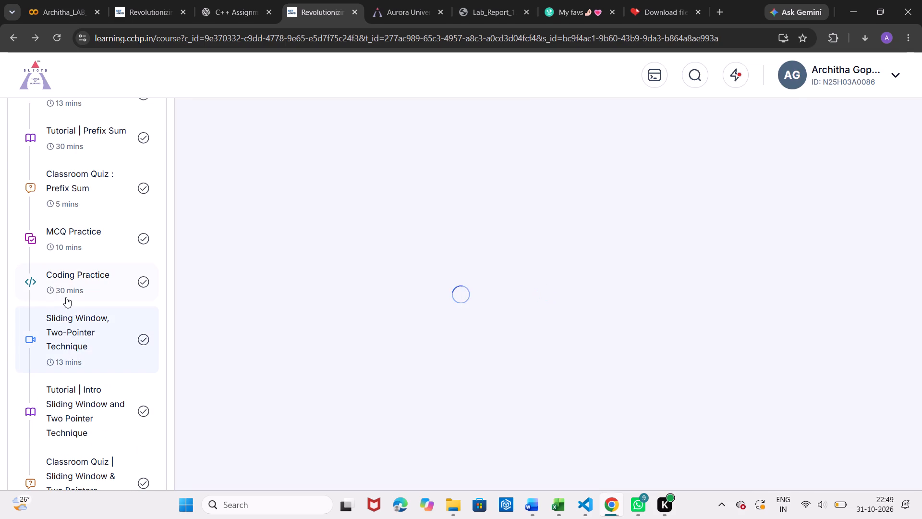
left_click(66, 297)
scroll(72, 437, "down", 3)
left_click(66, 346)
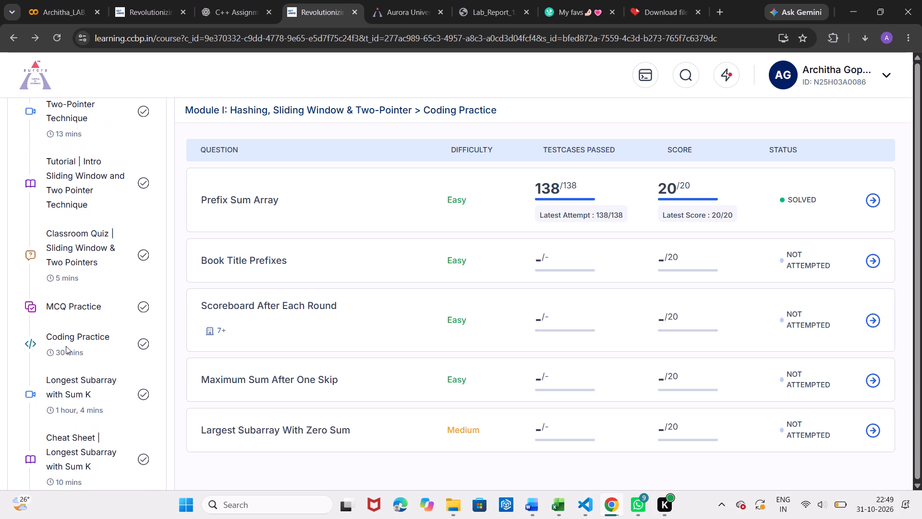
Open the Union of Two Sorted Arrays problem and enlarge its code editor over the testcase area.
left_click(291, 258)
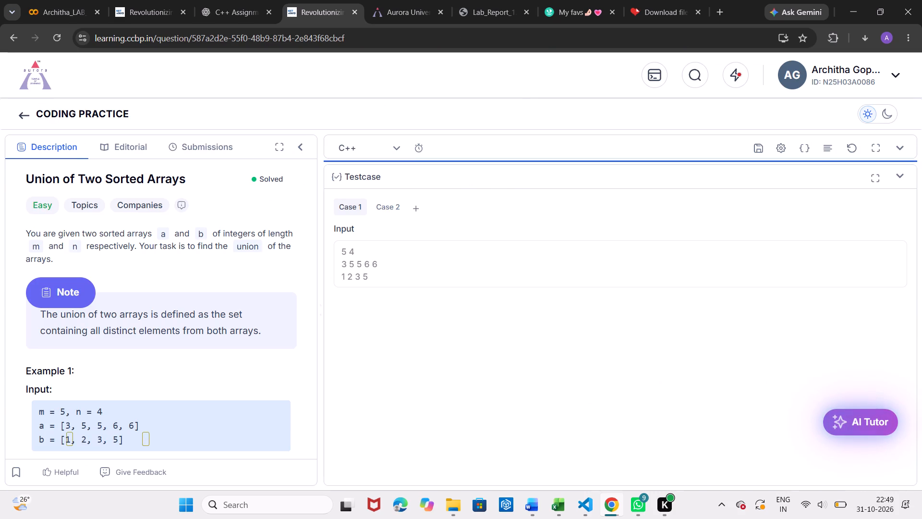
left_click_drag(528, 161, 552, 492)
scroll(509, 399, "down", 2)
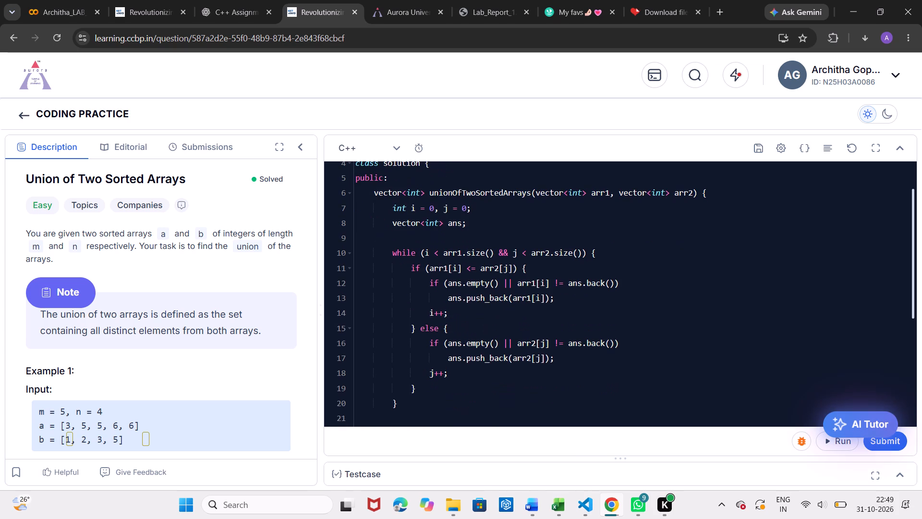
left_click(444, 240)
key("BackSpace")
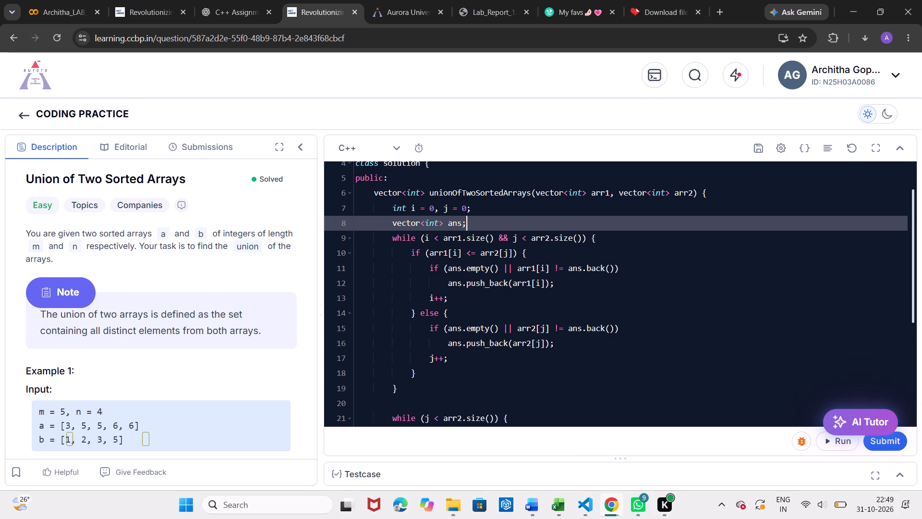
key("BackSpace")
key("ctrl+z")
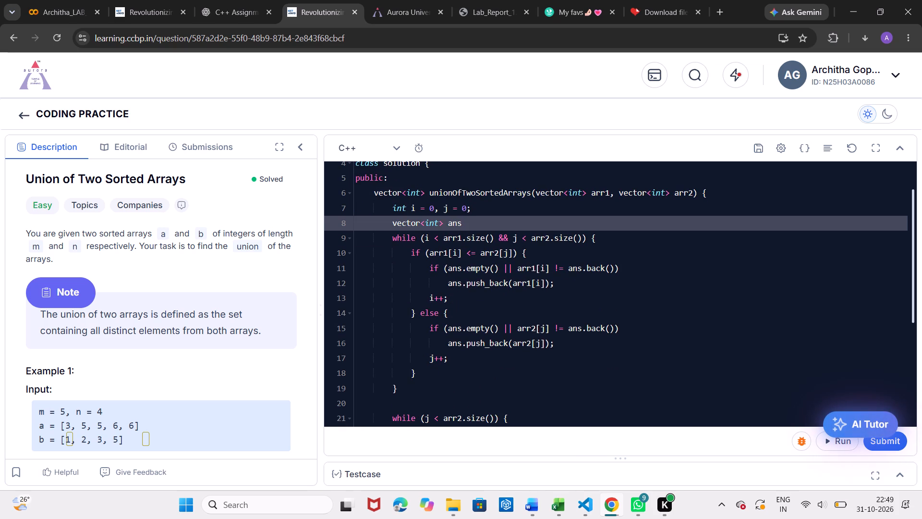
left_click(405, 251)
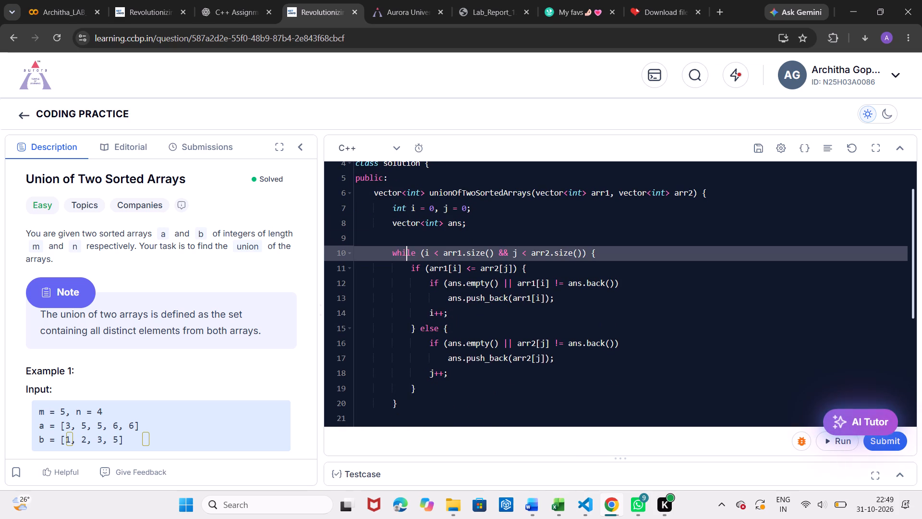
Remove the blank lines between the statements and loops inside the unionOfTwoSortedArrays function, up to the return statement.
left_click(385, 238)
key("BackSpace")
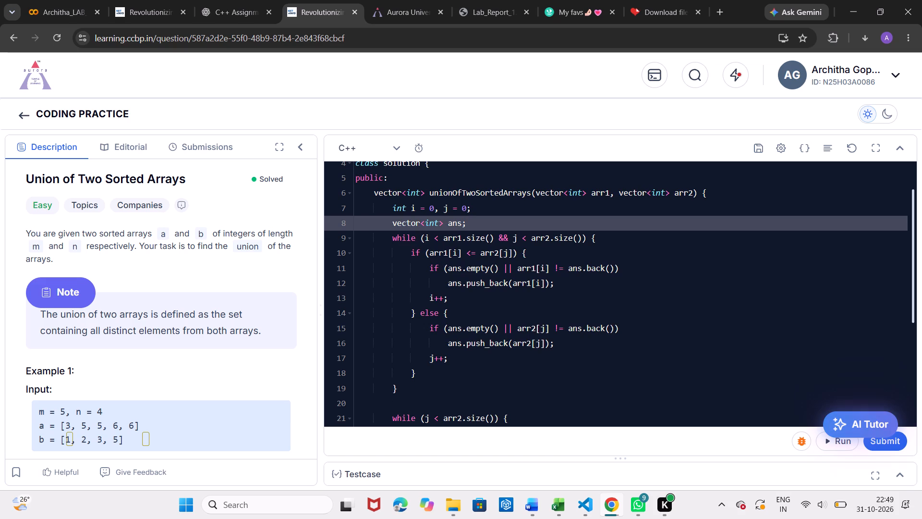
scroll(421, 264, "down", 3)
left_click(395, 238)
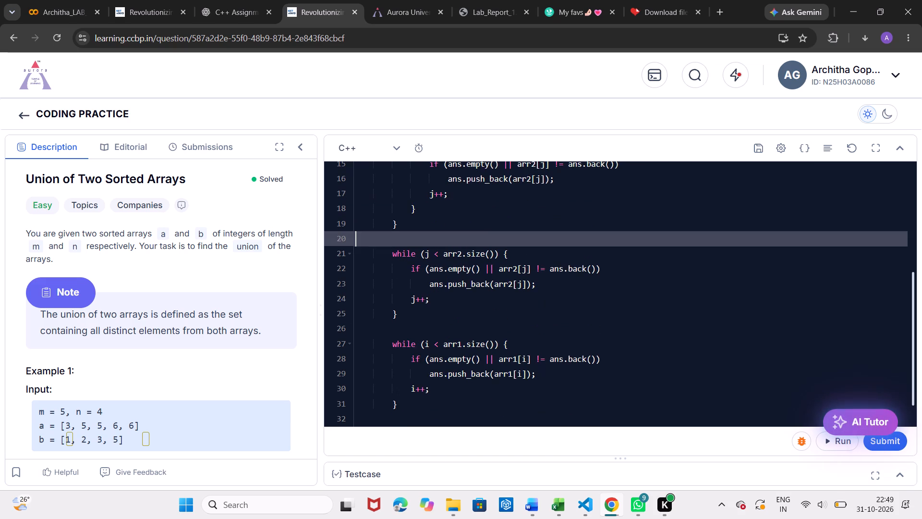
key("BackSpace")
left_click(398, 318)
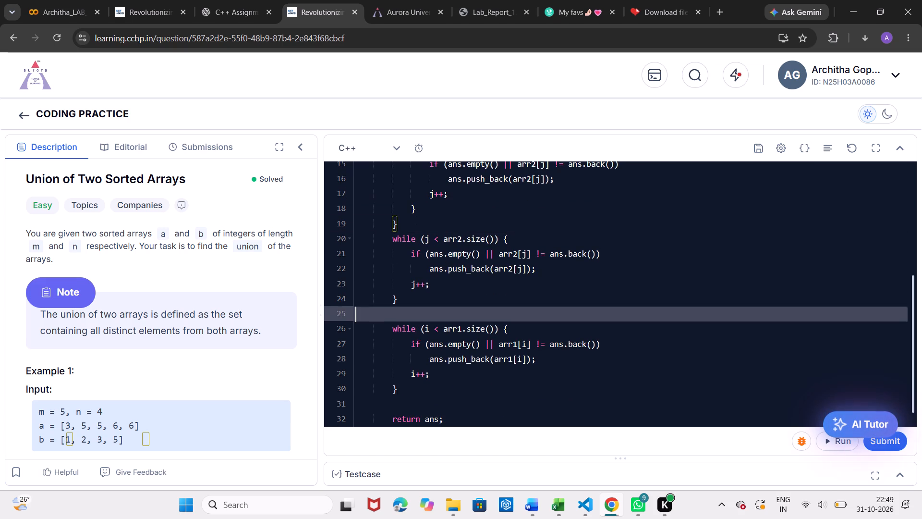
key("BackSpace")
scroll(409, 387, "down", 3)
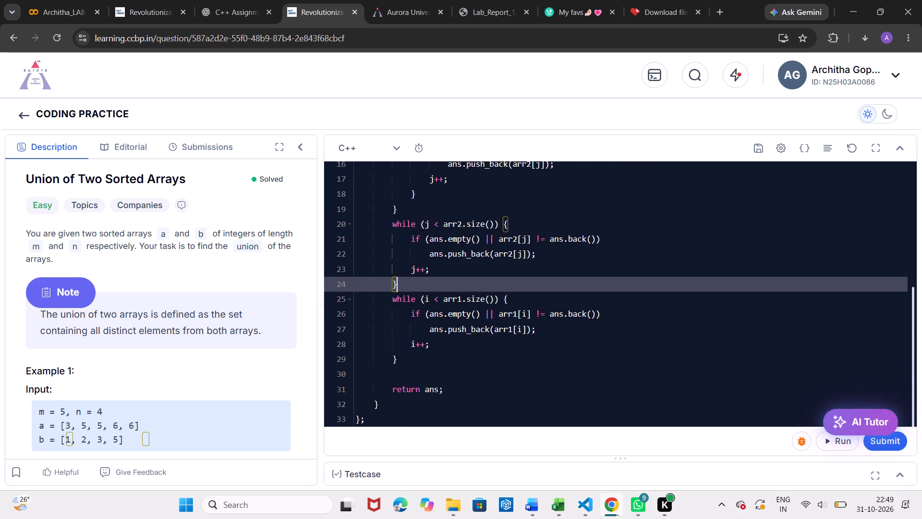
left_click(402, 377)
key("BackSpace")
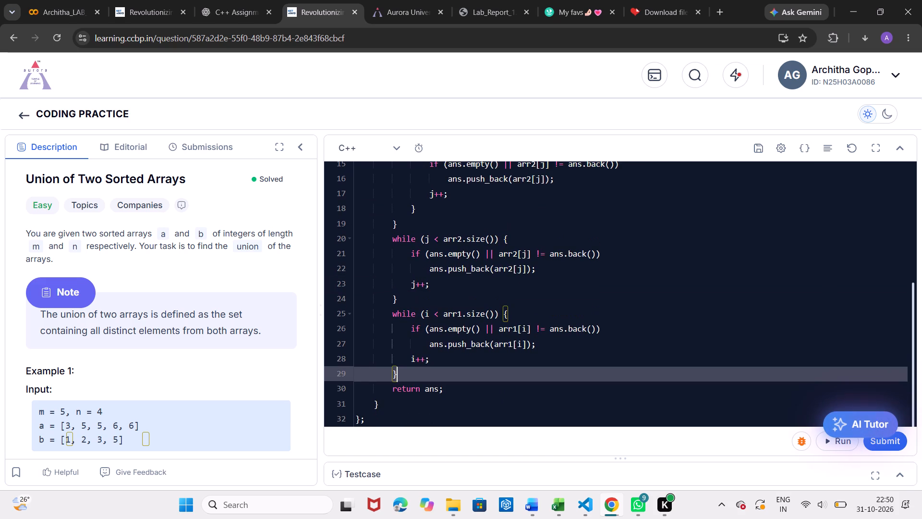
scroll(457, 237, "up", 5)
scroll(457, 237, "down", 9)
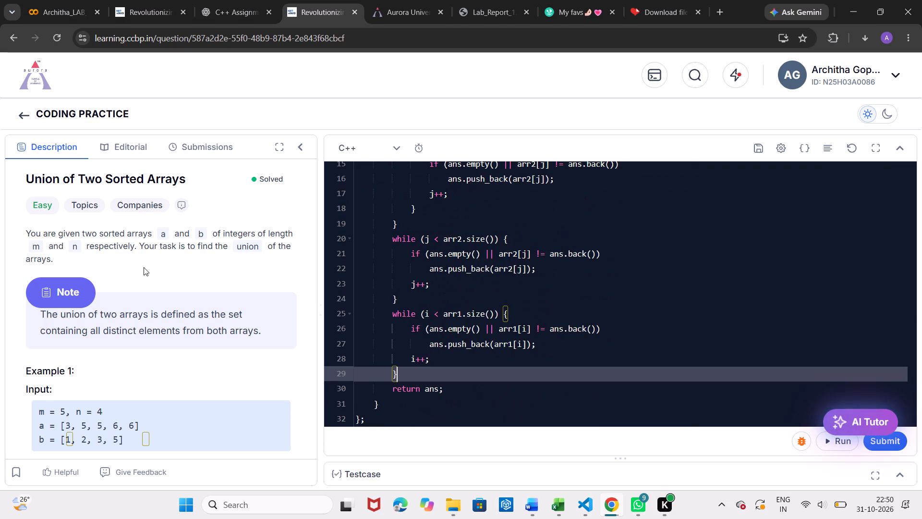
Open the Union of Two Sorted Arrays editorial and read through to the optimal solution's complexity analysis.
scroll(121, 294, "down", 9)
left_click(122, 140)
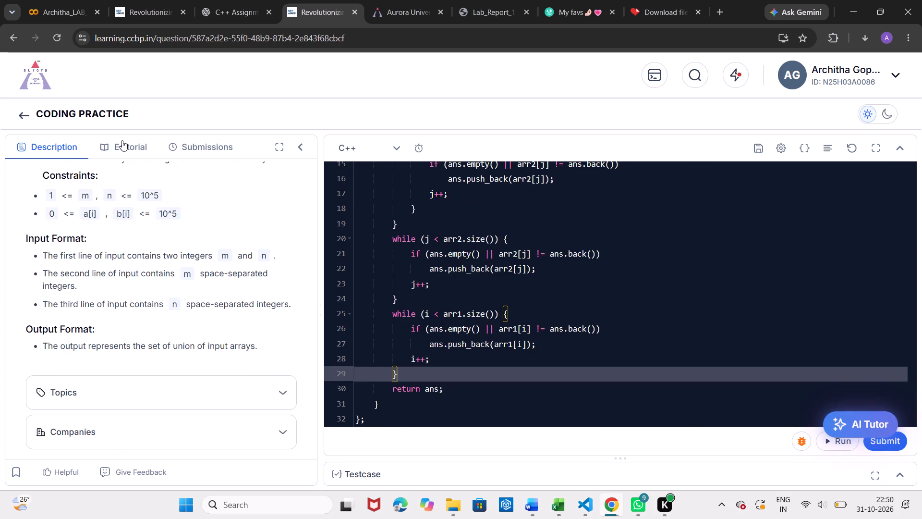
scroll(190, 335, "down", 7)
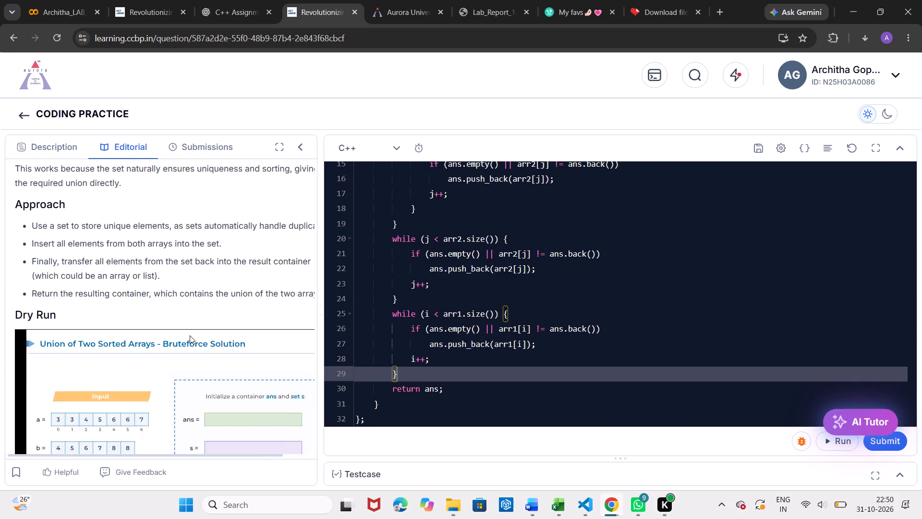
scroll(190, 335, "down", 8)
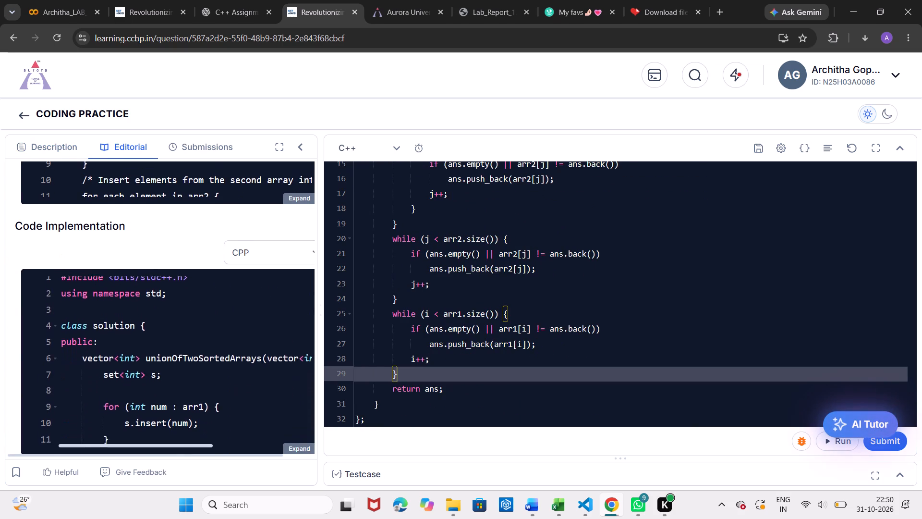
scroll(190, 335, "down", 9)
scroll(190, 335, "up", 1)
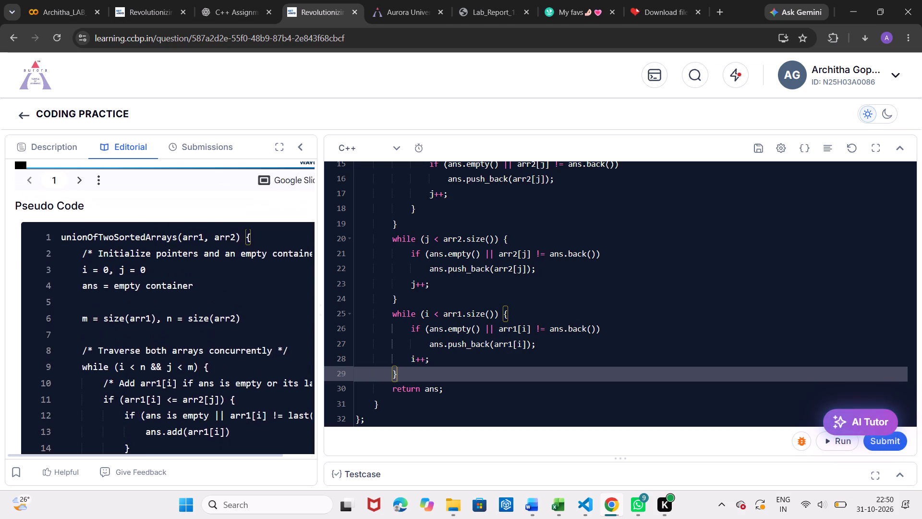
scroll(190, 335, "up", 5)
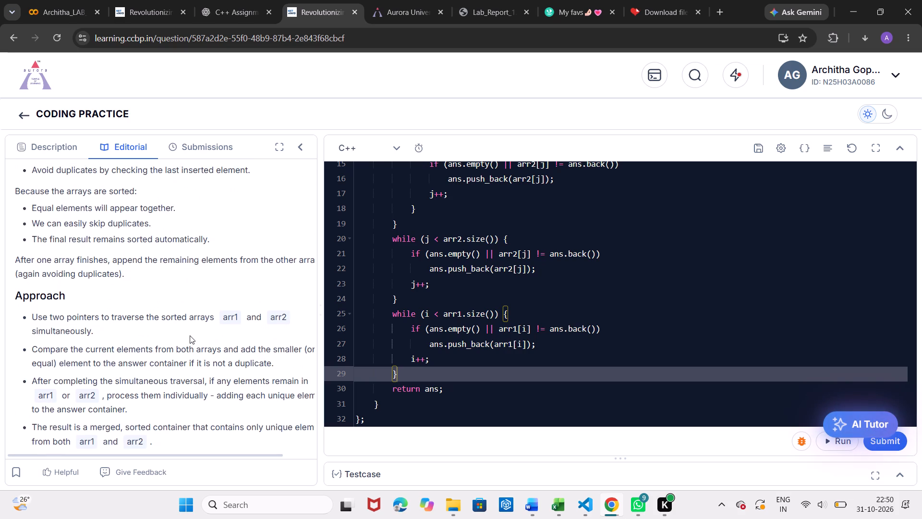
scroll(190, 335, "up", 1)
scroll(190, 335, "down", 1)
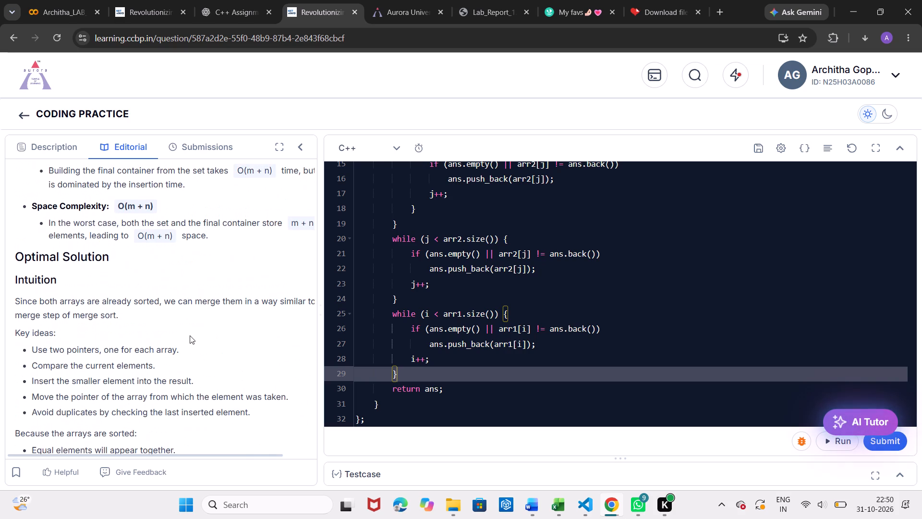
scroll(190, 335, "down", 14)
scroll(190, 335, "up", 1)
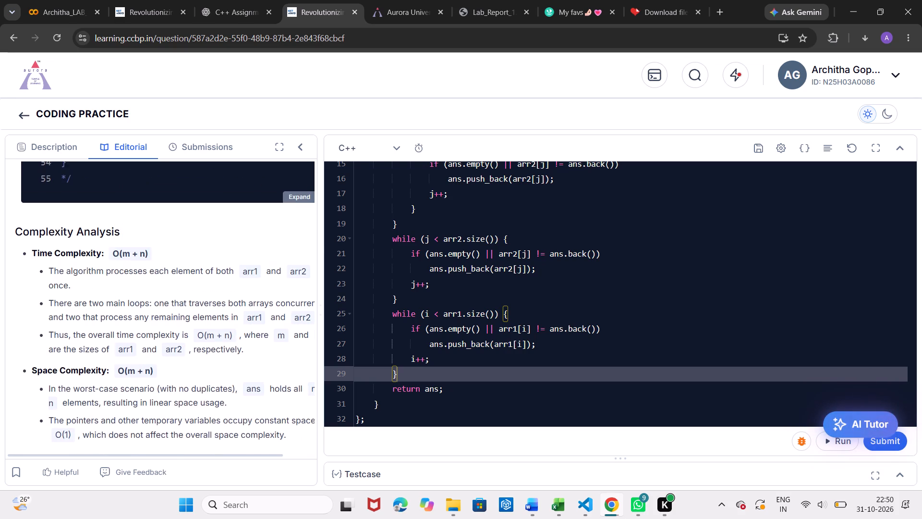
Go back through the editorial's optimal solution to review the brute-force approach and its code.
scroll(190, 335, "up", 9)
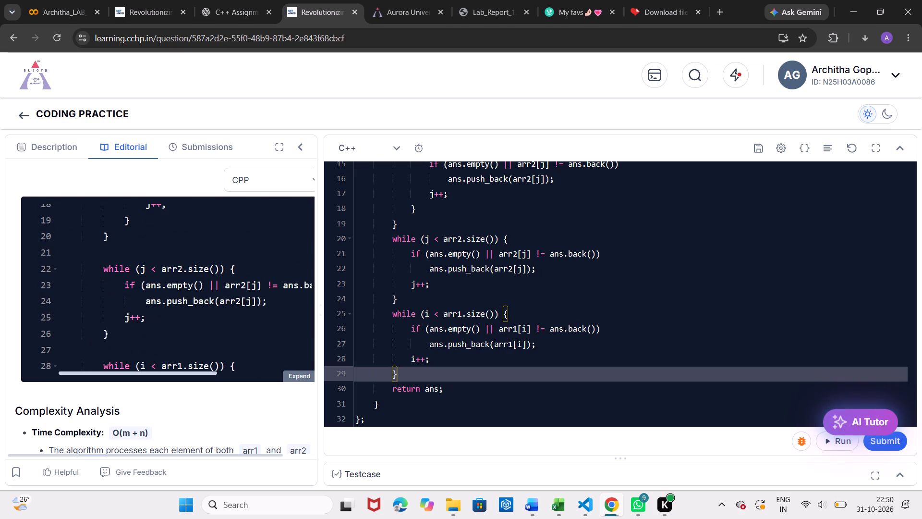
scroll(190, 335, "up", 9)
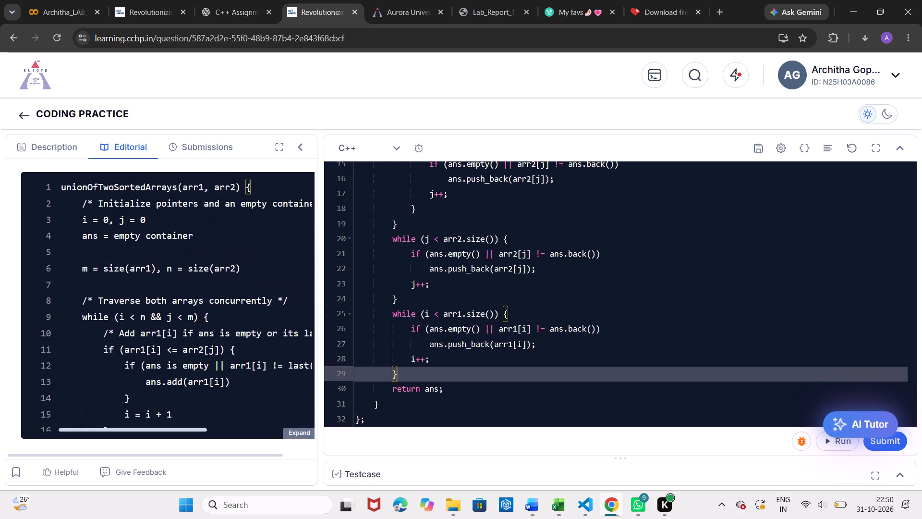
scroll(190, 335, "up", 8)
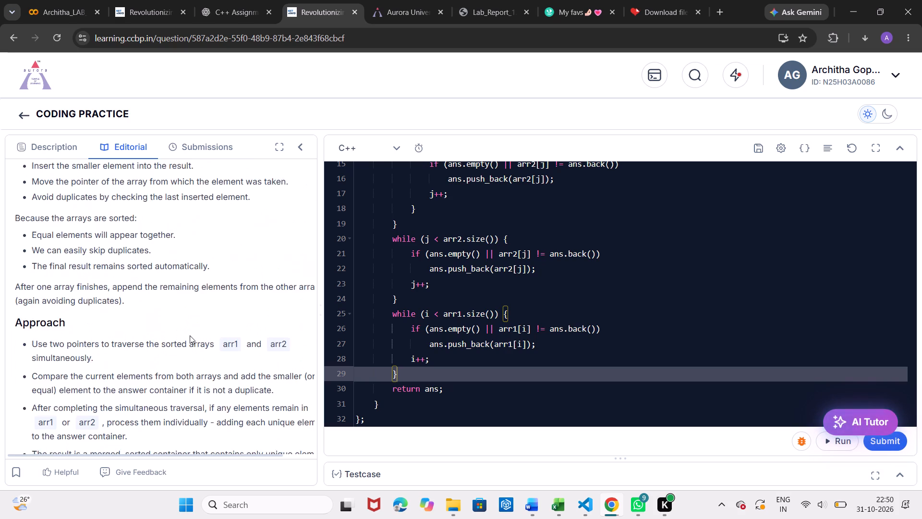
scroll(190, 335, "up", 10)
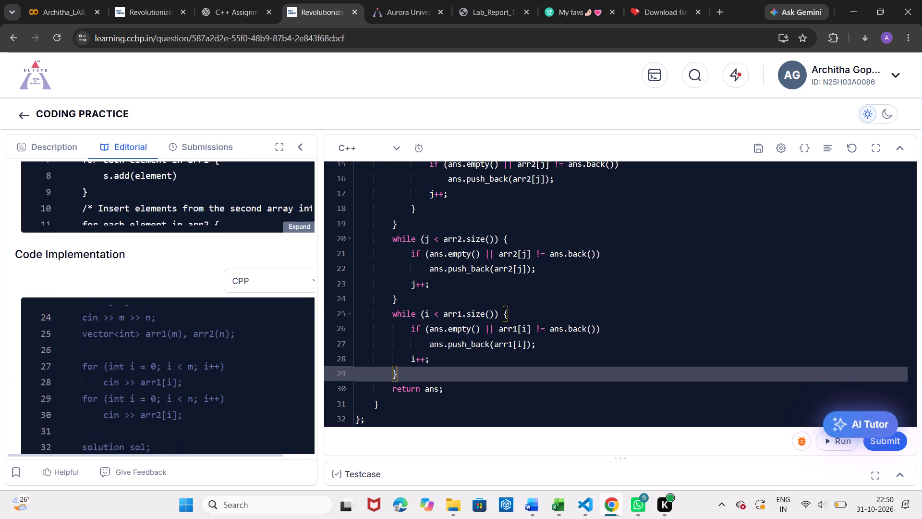
scroll(190, 335, "up", 8)
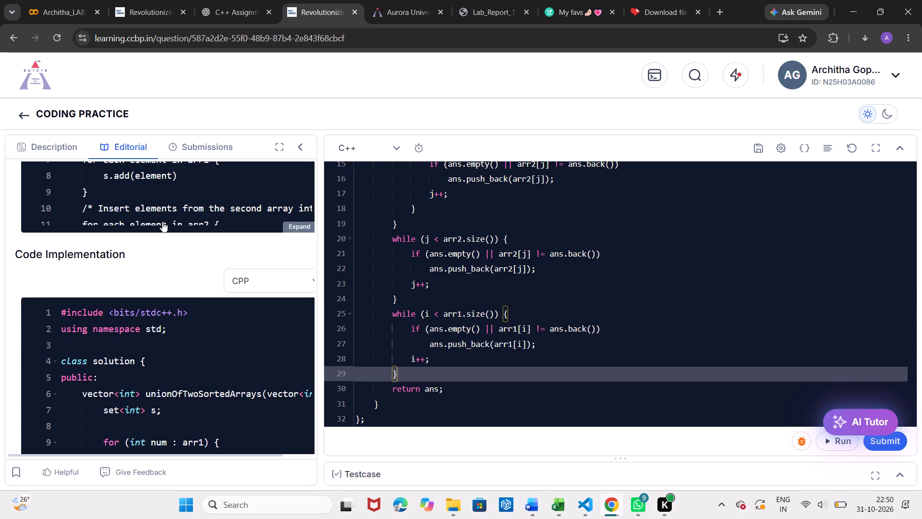
scroll(160, 220, "up", 7)
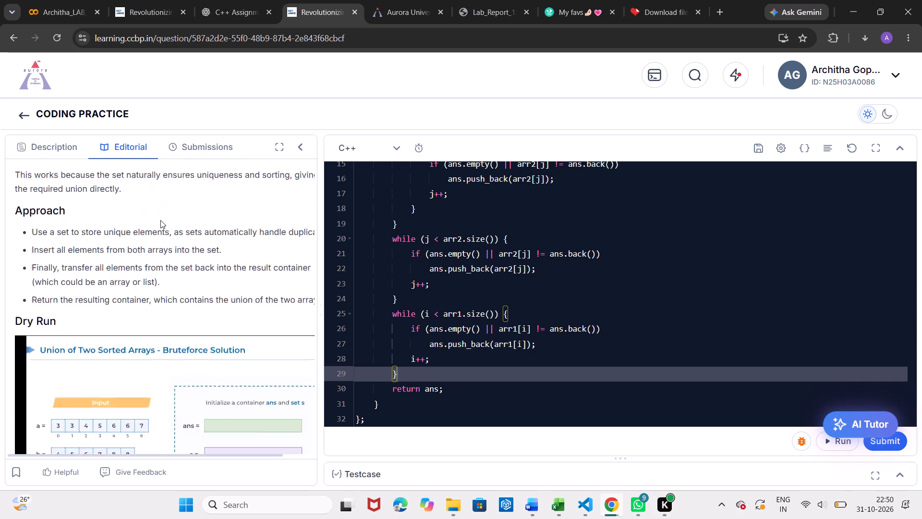
scroll(160, 220, "up", 7)
Review the editorial's brute-force and optimal solutions again, examining the complexity analysis of each.
scroll(160, 220, "down", 9)
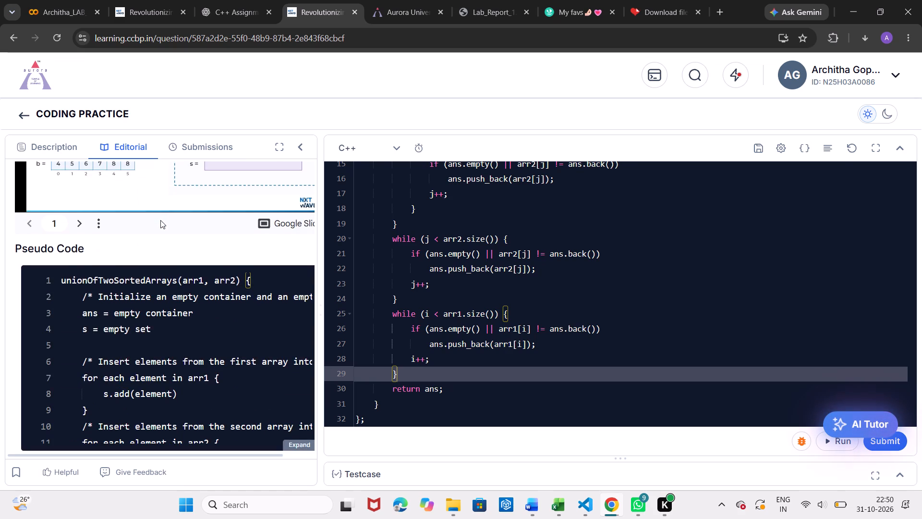
scroll(160, 220, "down", 2)
scroll(179, 286, "down", 2)
scroll(190, 395, "down", 4)
scroll(184, 356, "down", 4)
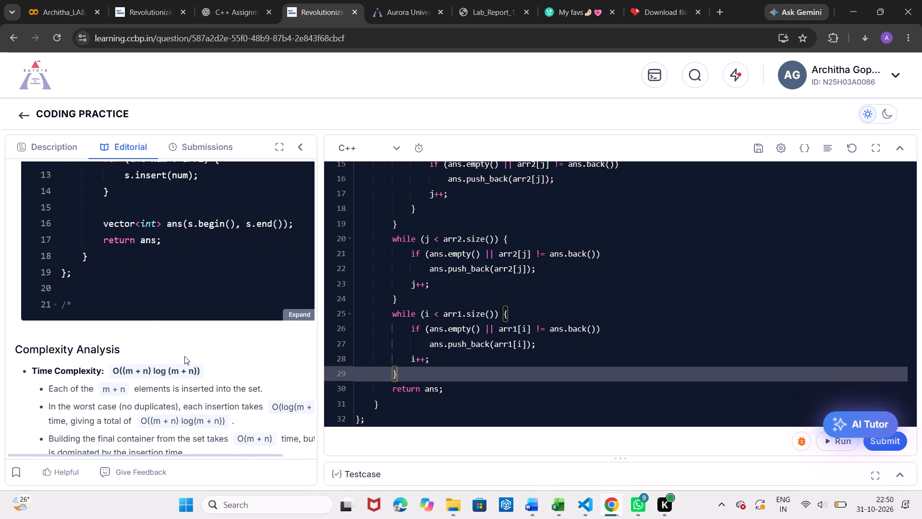
scroll(184, 356, "down", 8)
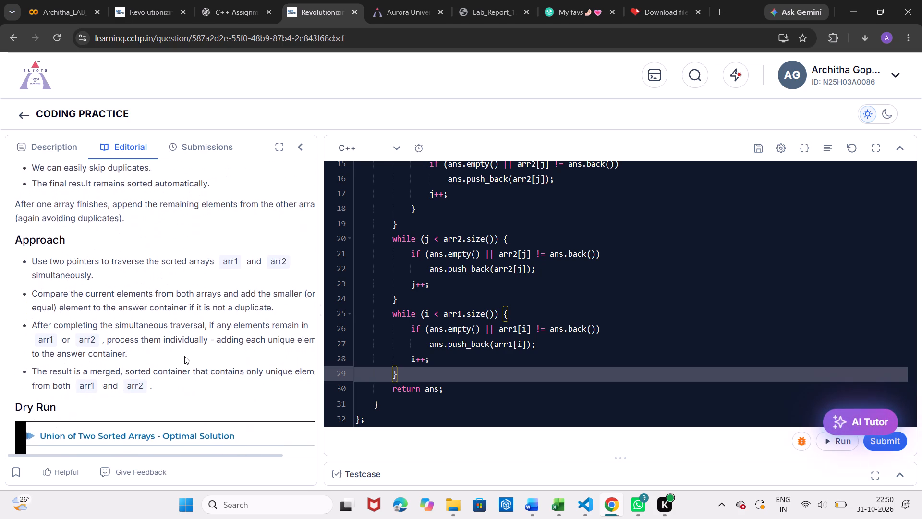
scroll(184, 356, "down", 9)
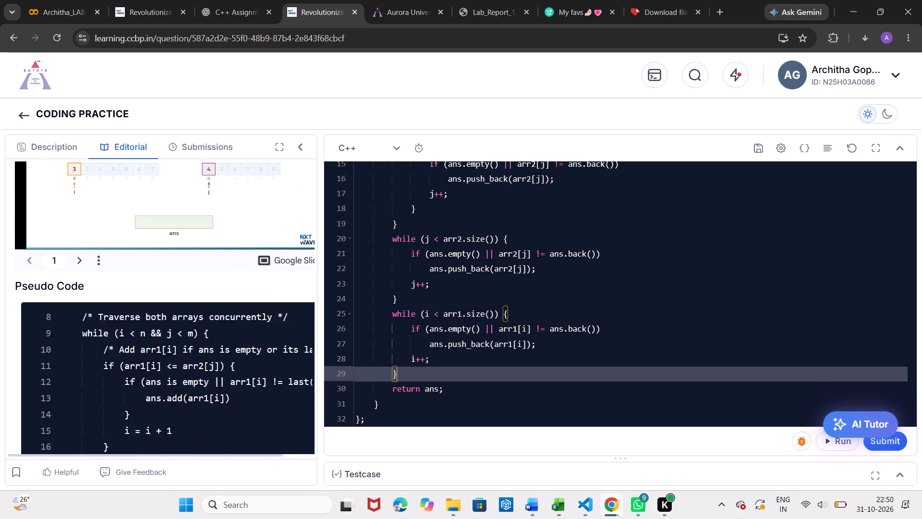
scroll(184, 356, "down", 9)
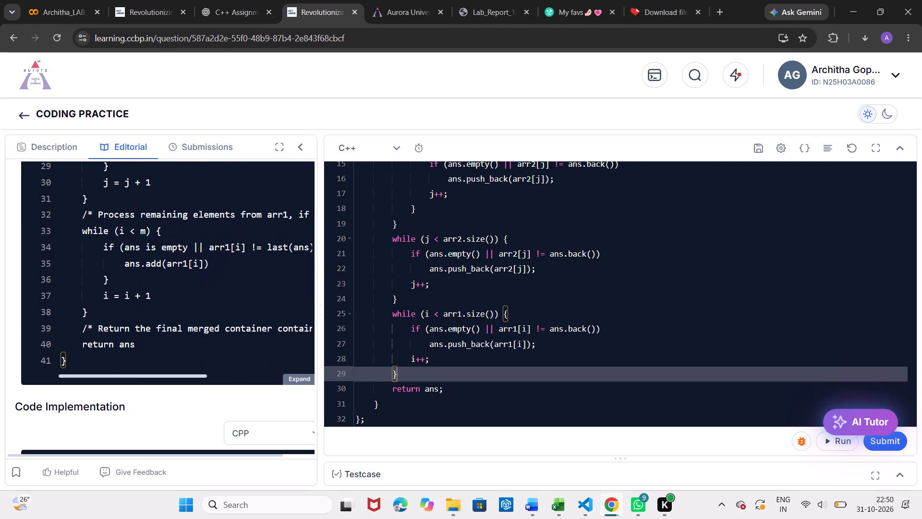
scroll(184, 356, "down", 3)
scroll(199, 312, "down", 3)
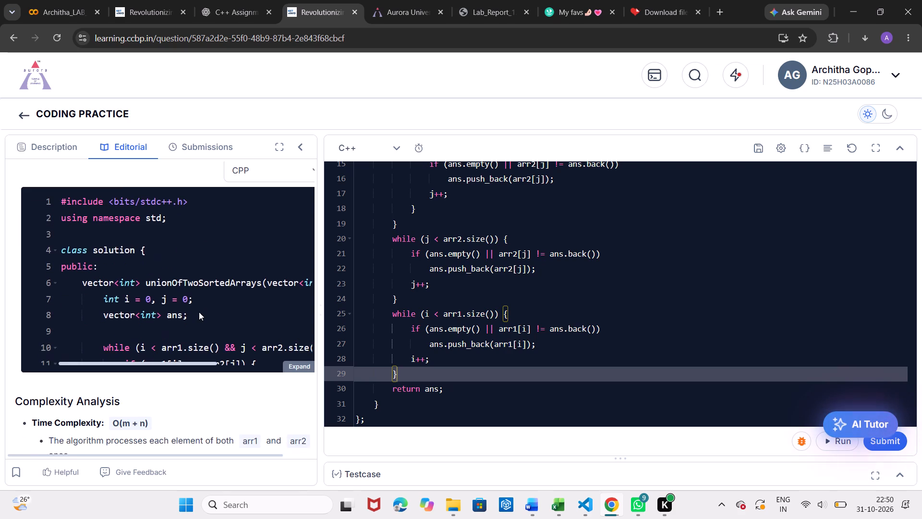
scroll(199, 312, "down", 7)
scroll(203, 409, "down", 5)
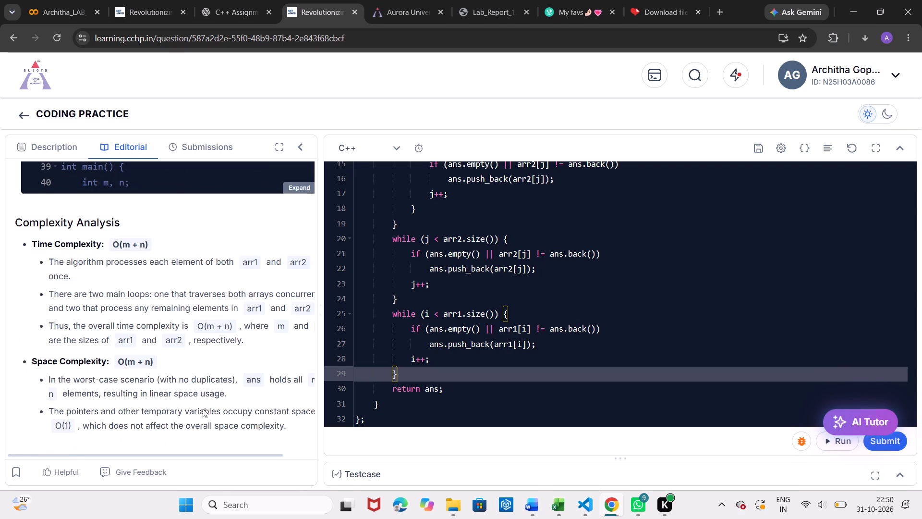
scroll(203, 409, "down", 2)
scroll(203, 409, "up", 3)
Return to the problem description, show the code from its first line, and screenshot the whole page area below the browser's address bar.
left_click(69, 142)
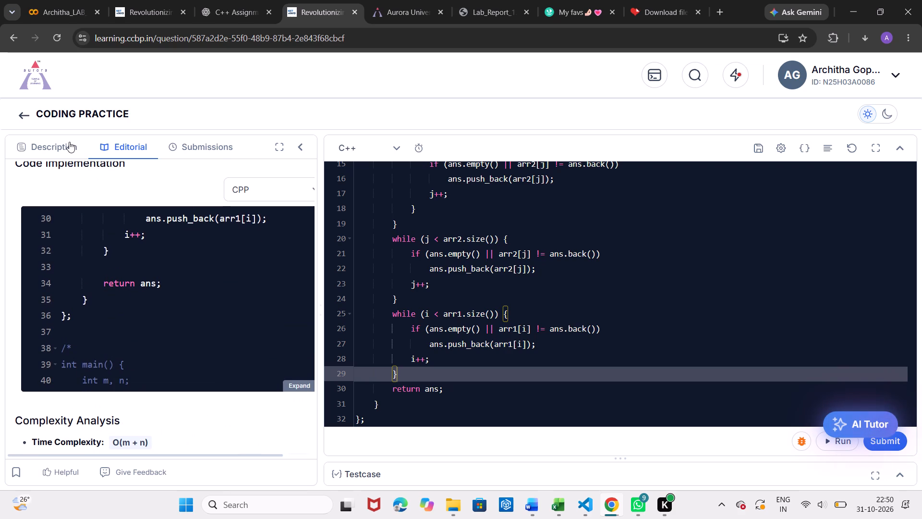
scroll(172, 281, "down", 1)
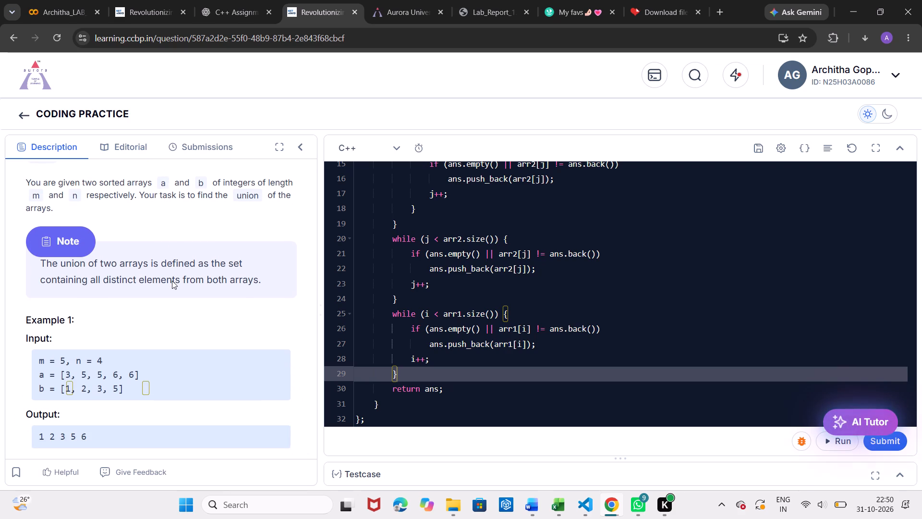
scroll(172, 281, "up", 3)
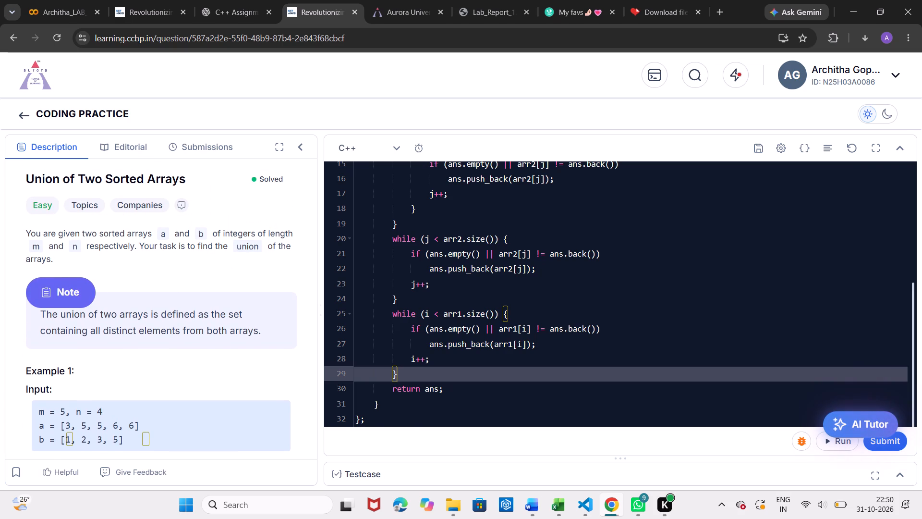
scroll(476, 305, "up", 5)
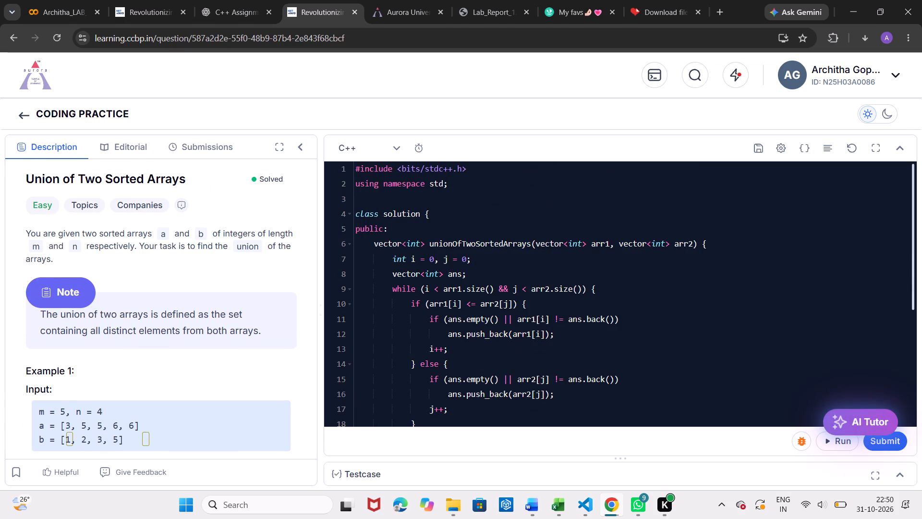
key("Print")
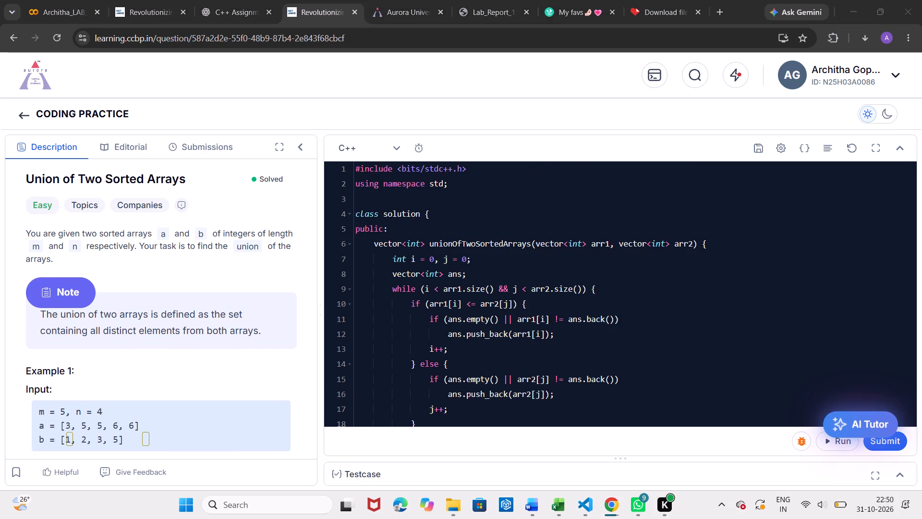
left_click_drag(0, 54, 239, 149)
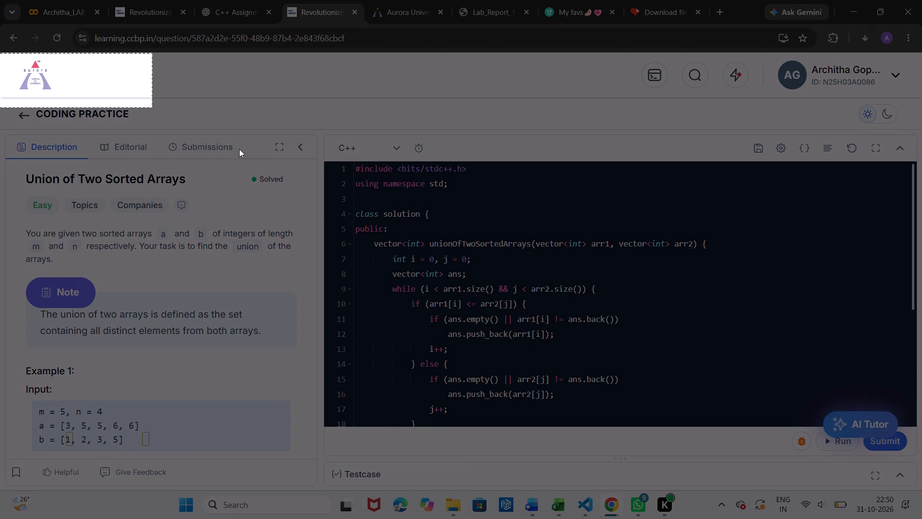
left_click_drag(239, 149, 846, 494)
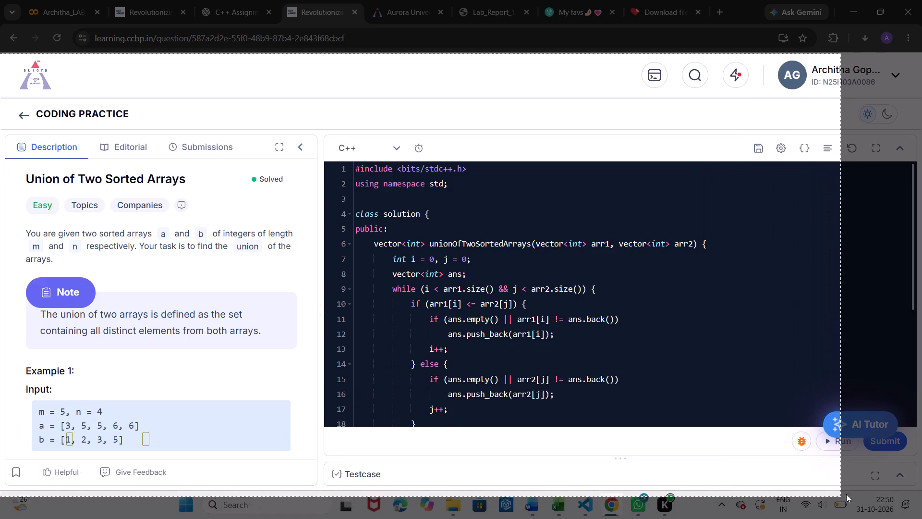
left_click_drag(846, 494, 921, 484)
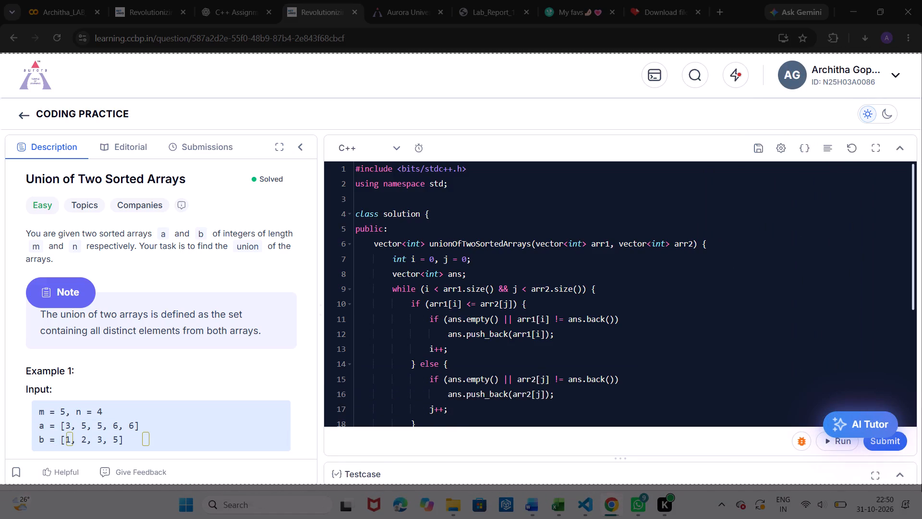
left_click_drag(921, 484, 921, 483)
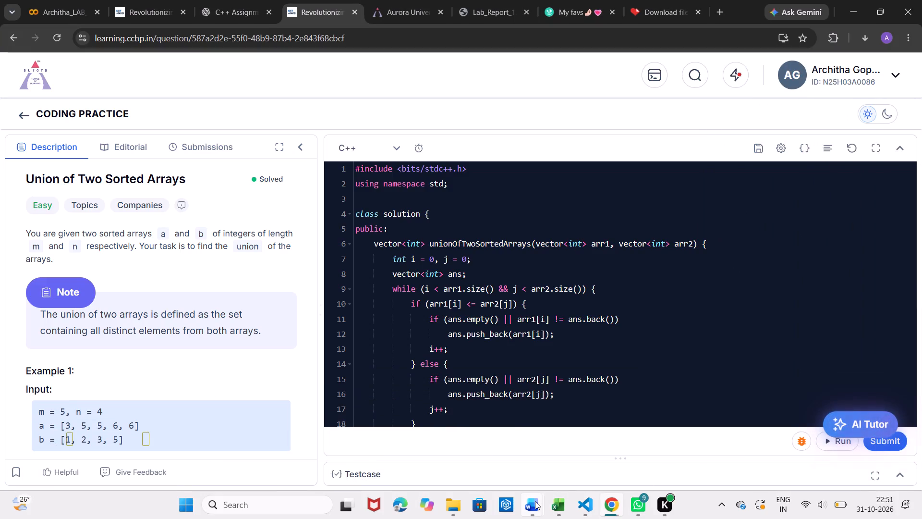
Switch to the Lab_Report_1 document in Word and add the line "Optimal Approach(two pointer):" under 2.3's Implementation (Code).
left_click(750, 449)
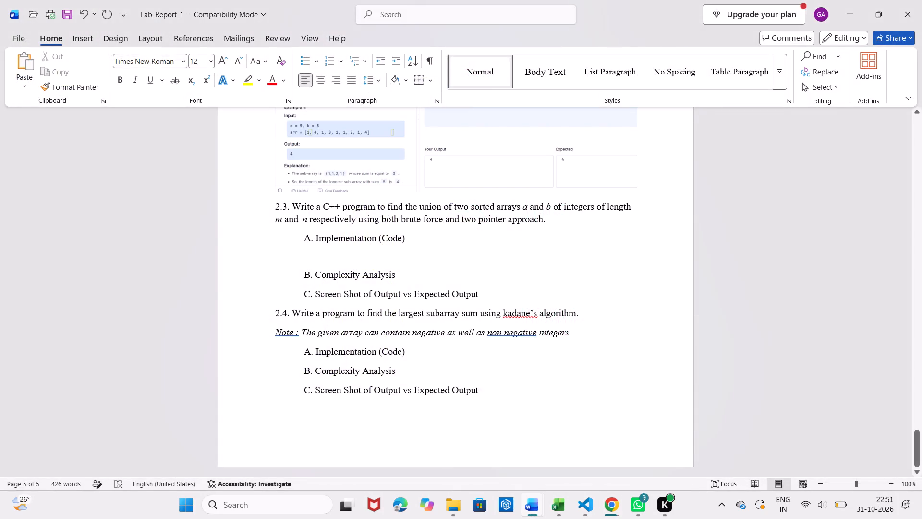
left_click(328, 257)
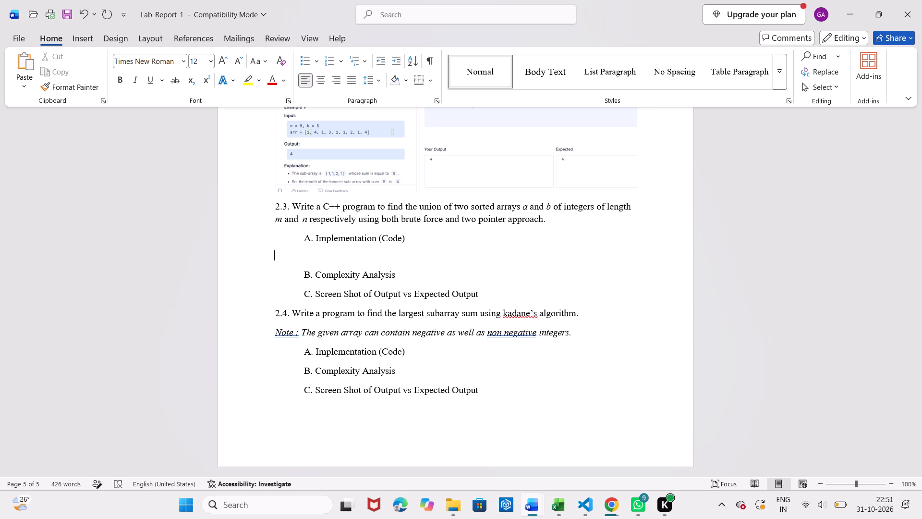
type("OP")
key("BackSpace")
type("pti")
type("ms")
key("BackSpace")
type("al")
key("space")
key("a")
type("ppt")
key("BackSpace")
key("BackSpace")
key("BackSpace")
key("BackSpace")
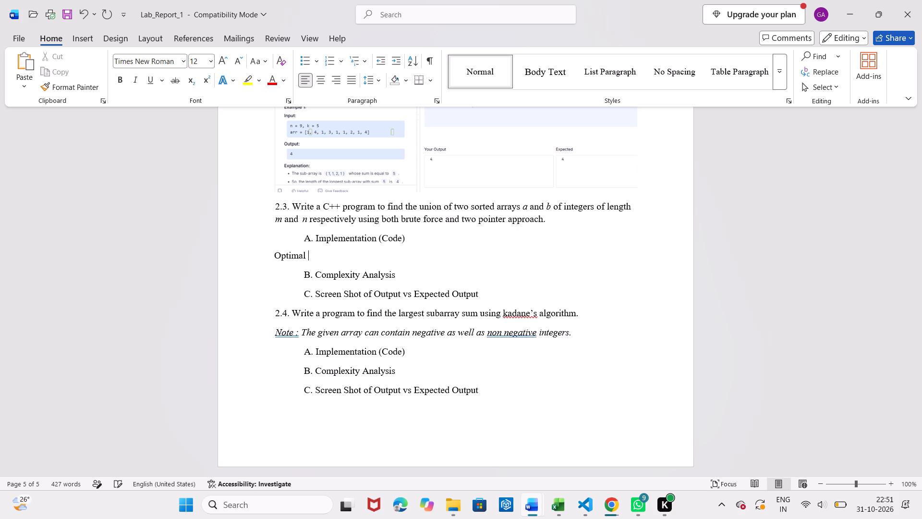
key("a")
type("pproach")
key("shift+colon")
key("BackSpace")
type("(two pointer")
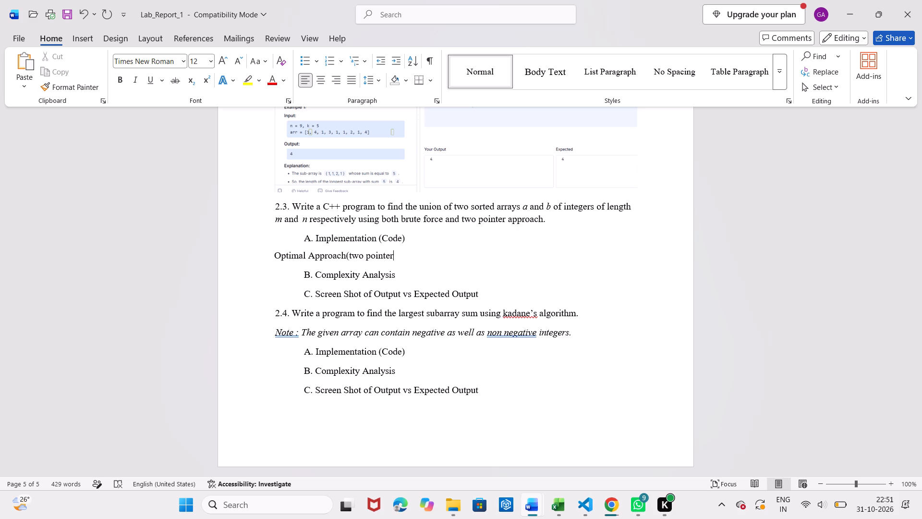
key("shift+parenright")
key("shift+colon")
Paste the screenshot of the first part of the code below the optimal approach line and add new lines after it.
key("Return")
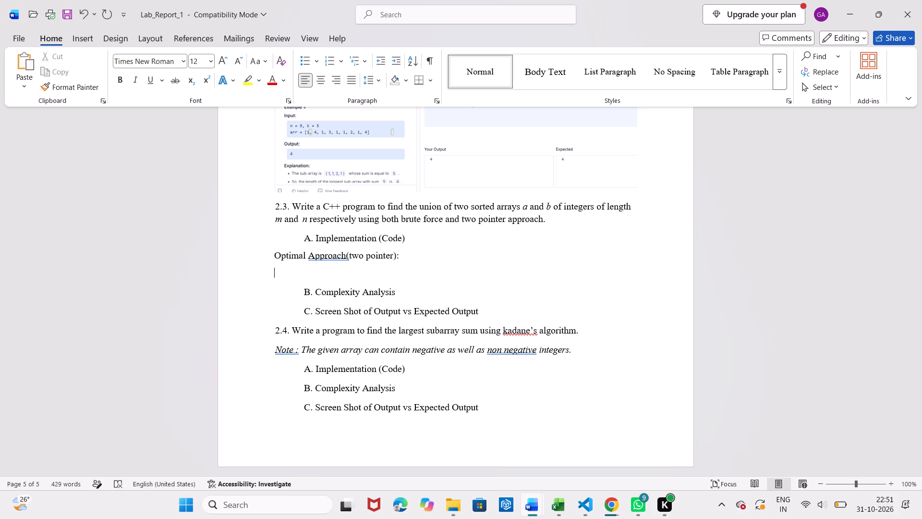
key("ctrl+v")
scroll(367, 316, "down", 3)
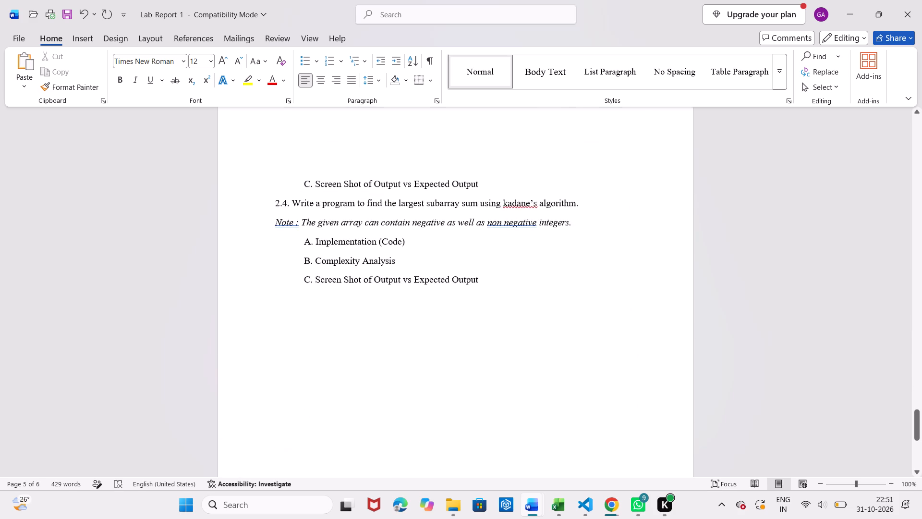
scroll(396, 256, "up", 2)
scroll(609, 262, "up", 1)
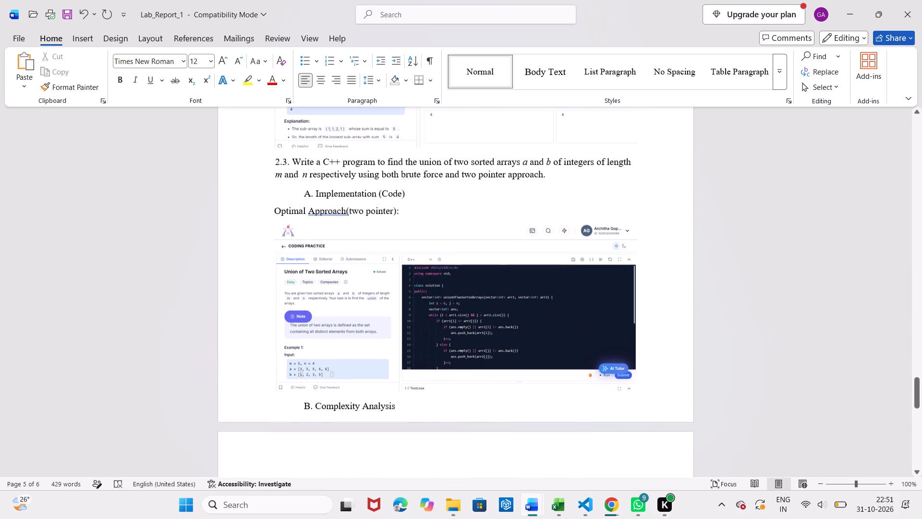
scroll(609, 262, "up", 1)
scroll(459, 256, "down", 1)
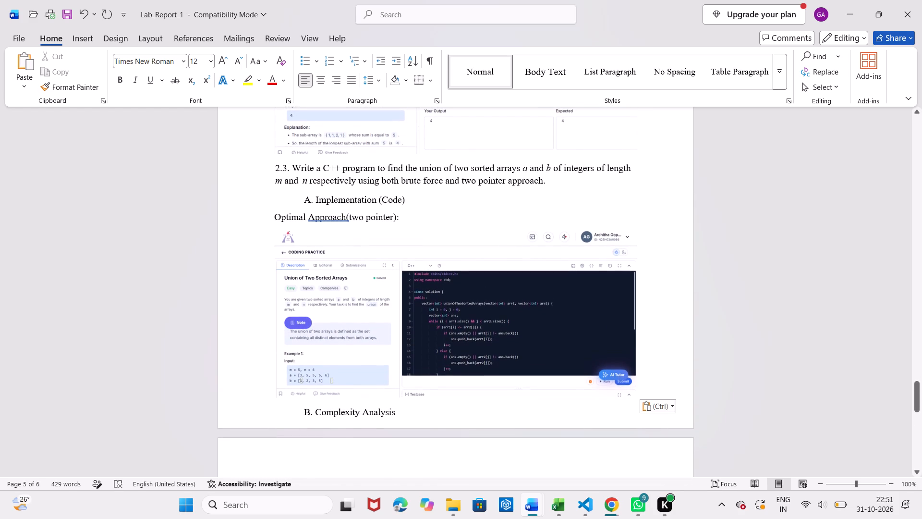
scroll(515, 248, "down", 1)
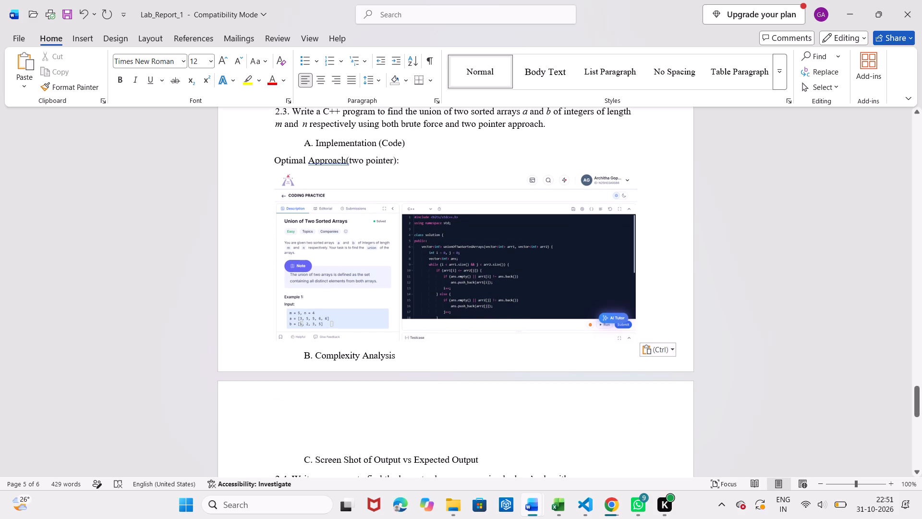
key("Return")
key("Return")
Switch to Chrome, show the code through its last line, and screenshot the page from the Coding Practice header down to the Submit row.
scroll(648, 311, "down", 2)
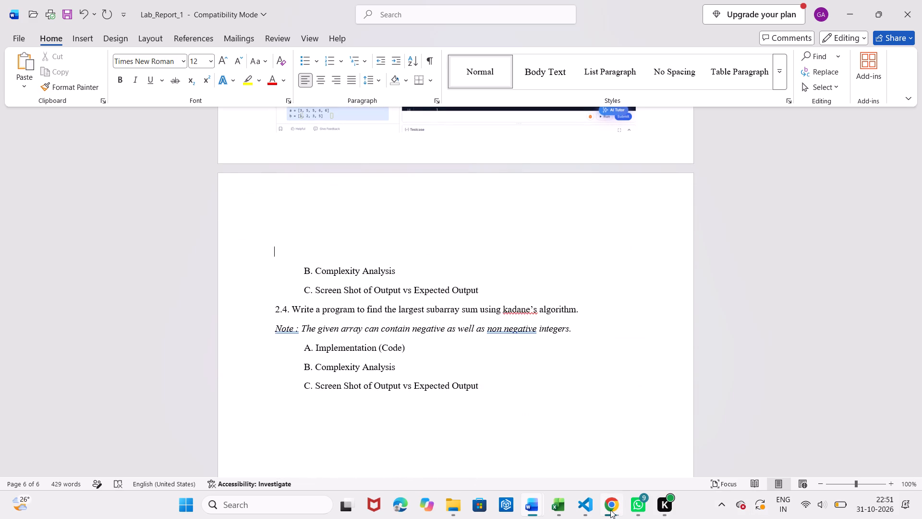
left_click(614, 442)
scroll(526, 330, "down", 8)
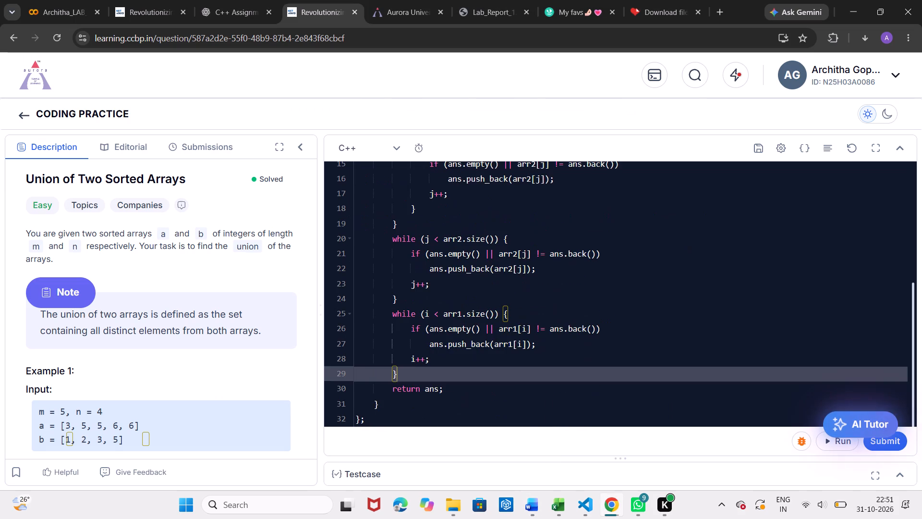
key("Print")
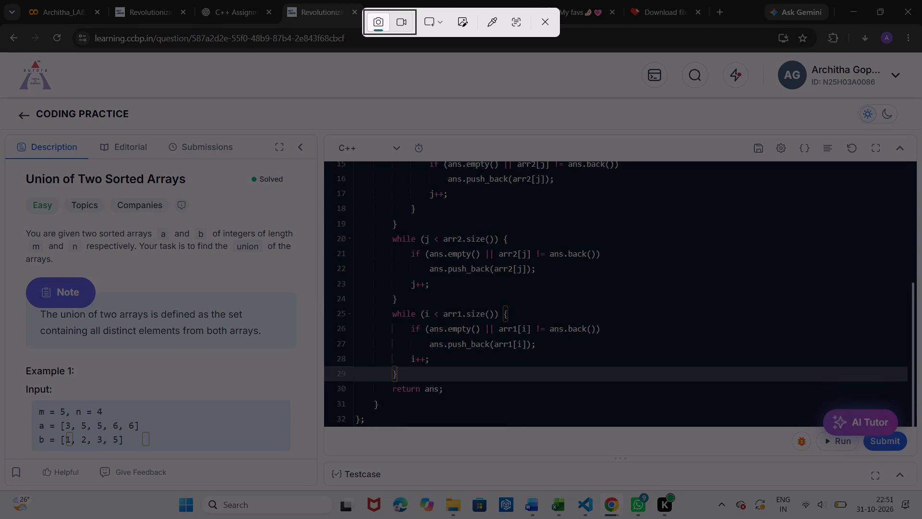
left_click_drag(4, 97, 703, 474)
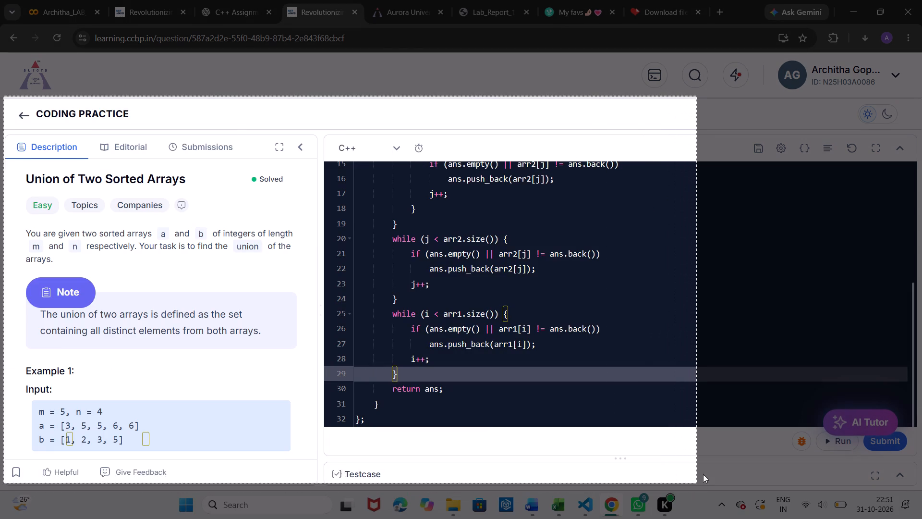
left_click_drag(703, 474, 921, 456)
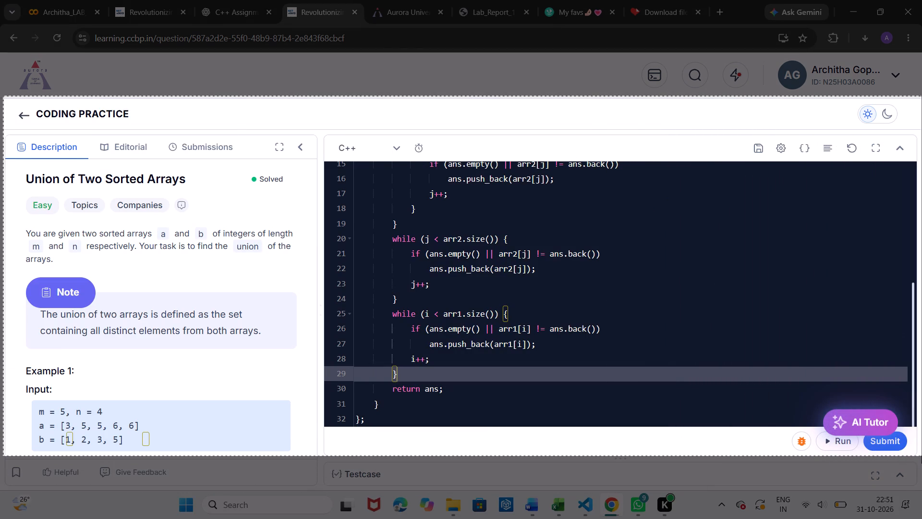
left_click_drag(921, 456, 921, 456)
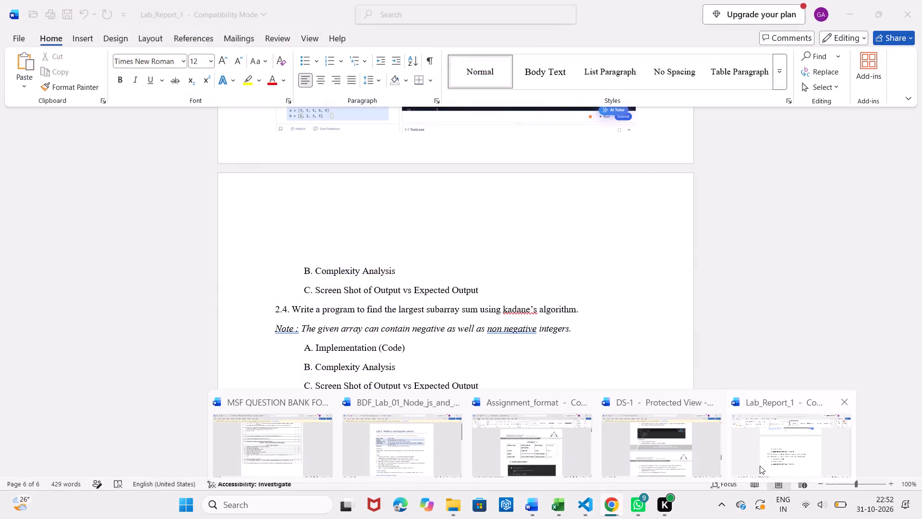
Return to Lab_Report_1 in Word and paste the second code screenshot above 2.3's Complexity Analysis.
left_click(760, 466)
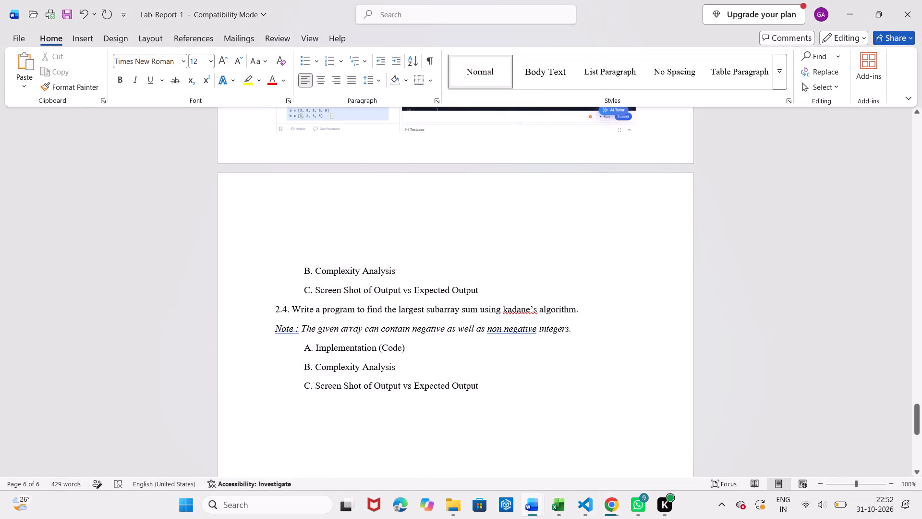
key("ctrl+v")
scroll(460, 319, "down", 2)
scroll(450, 283, "up", 2)
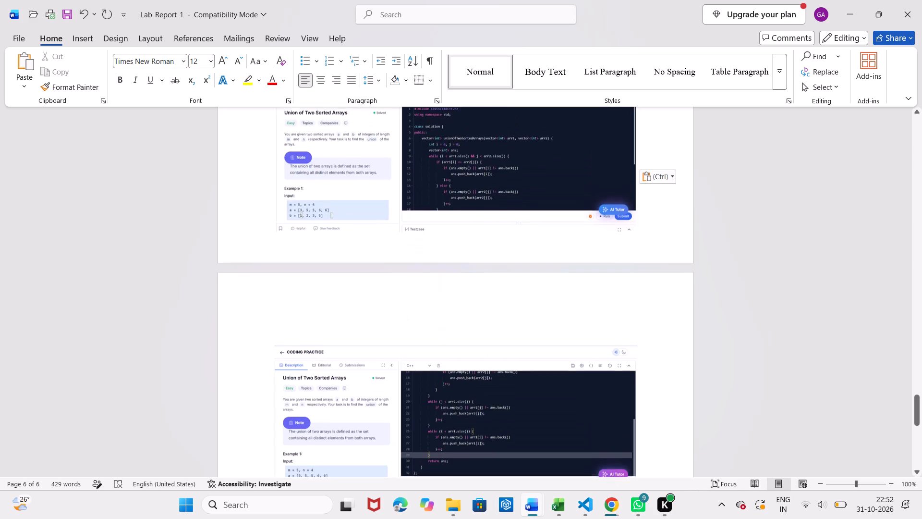
left_click(347, 317)
left_click(347, 325)
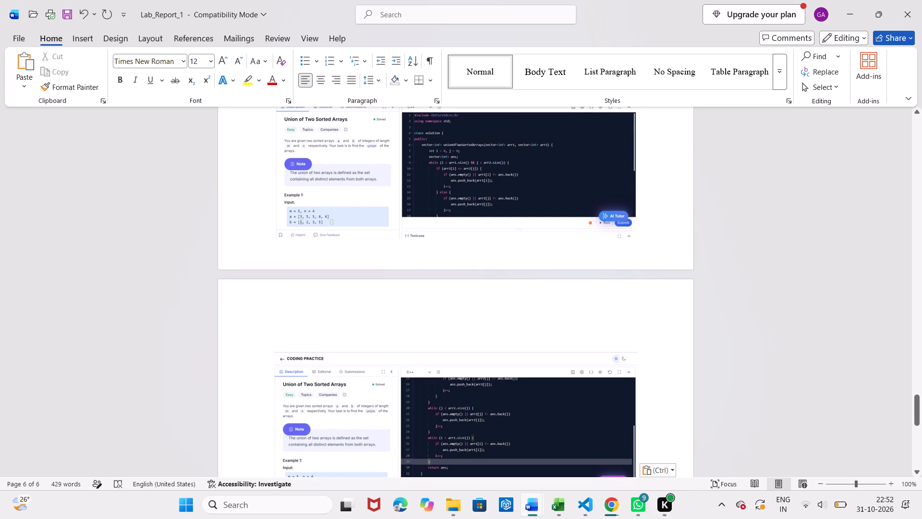
scroll(347, 325, "down", 2)
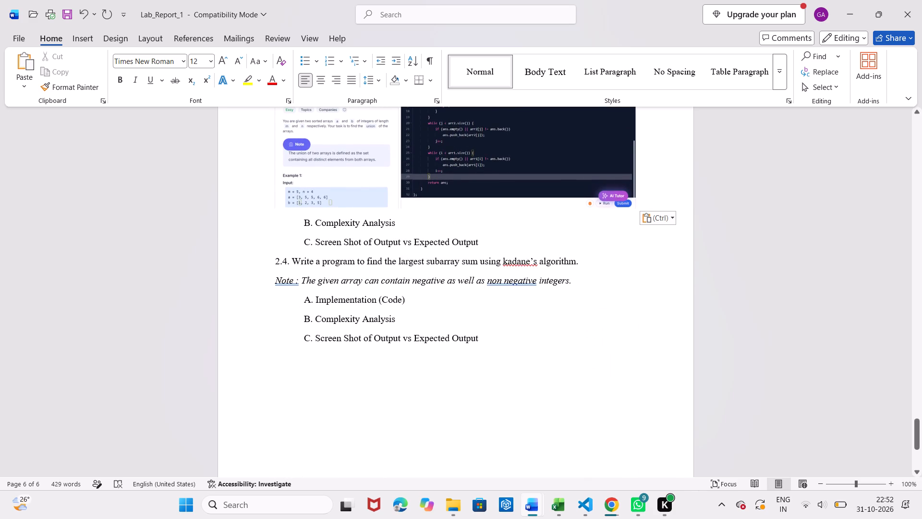
left_click(643, 209)
Add the line "Bruteforce Approach:" between 2.3's Implementation (Code) heading and the optimal approach line.
scroll(593, 193, "up", 3)
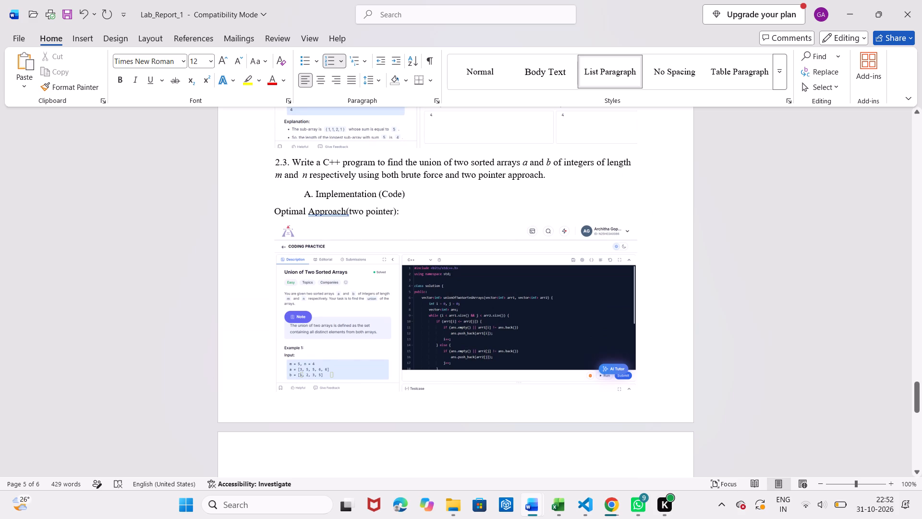
left_click(413, 191)
key("Return")
key("Return")
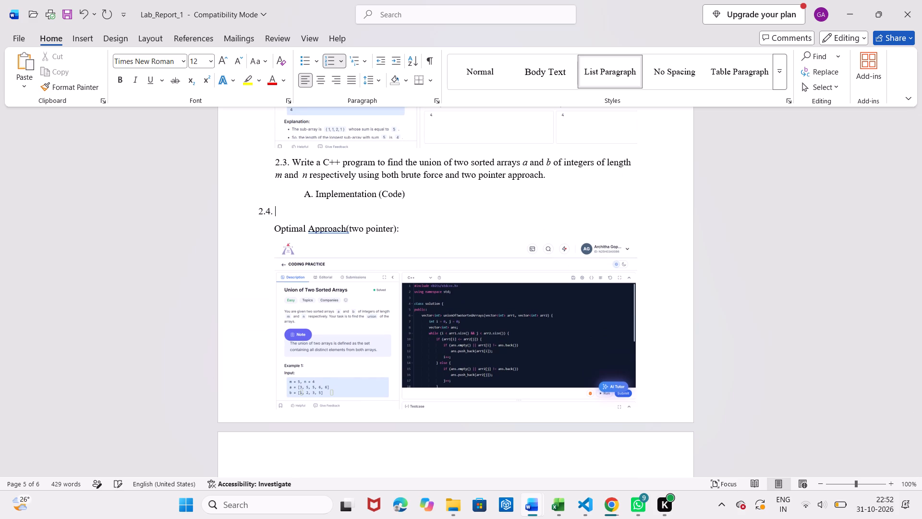
key("Return")
key("Return")
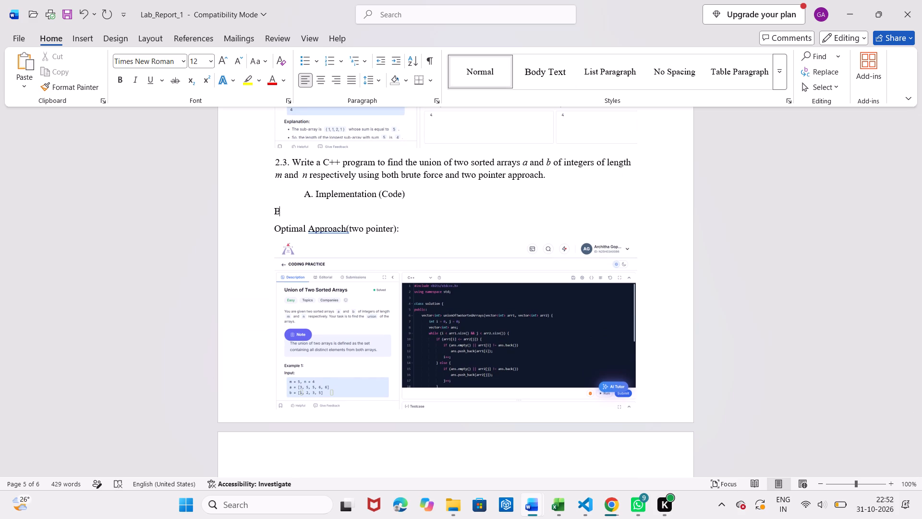
type("rute")
type("forec")
key("BackSpace")
key("BackSpace")
type("ce")
key("space")
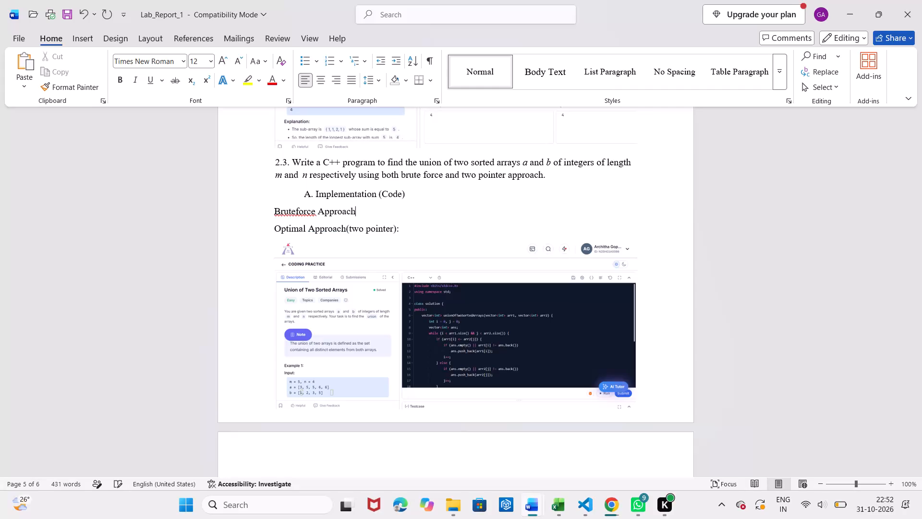
key("shift+colon")
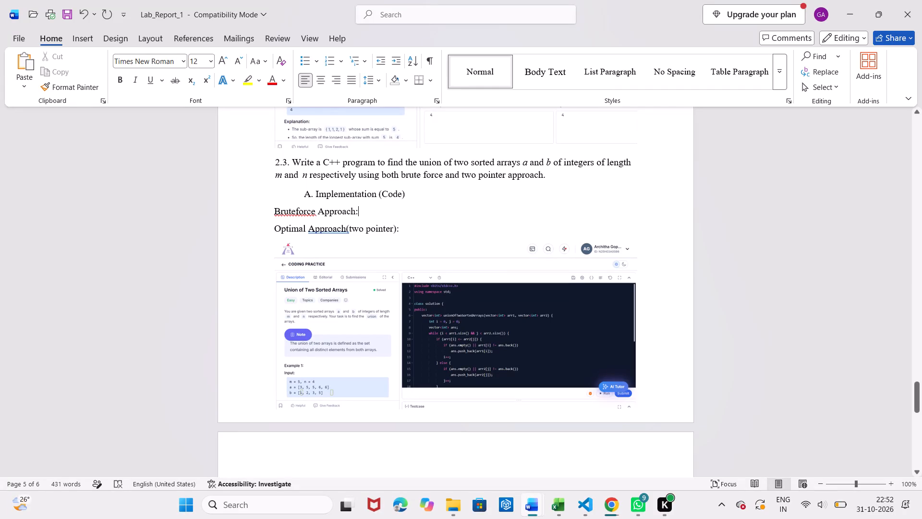
Split the word "Bruteforce" in the new line so that it reads "Brute force Approach:".
left_click(295, 214)
key("BackSpace")
key("space")
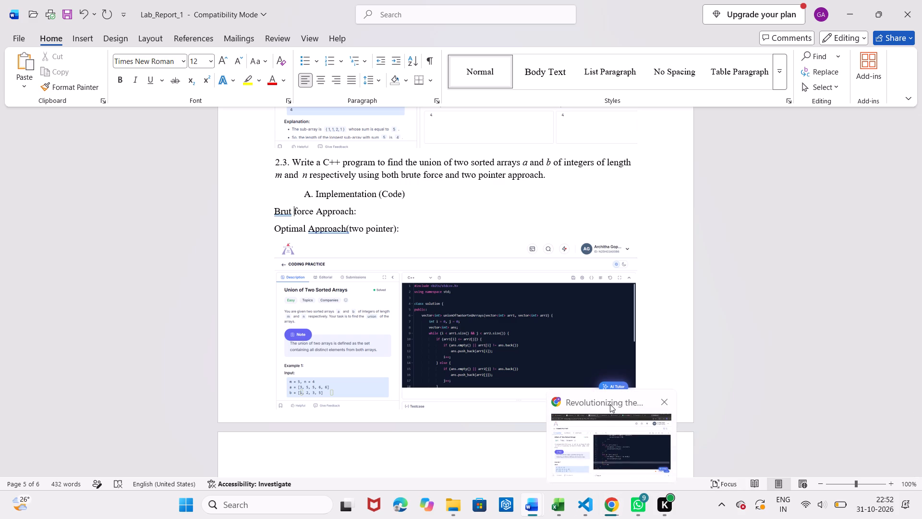
left_click(289, 216)
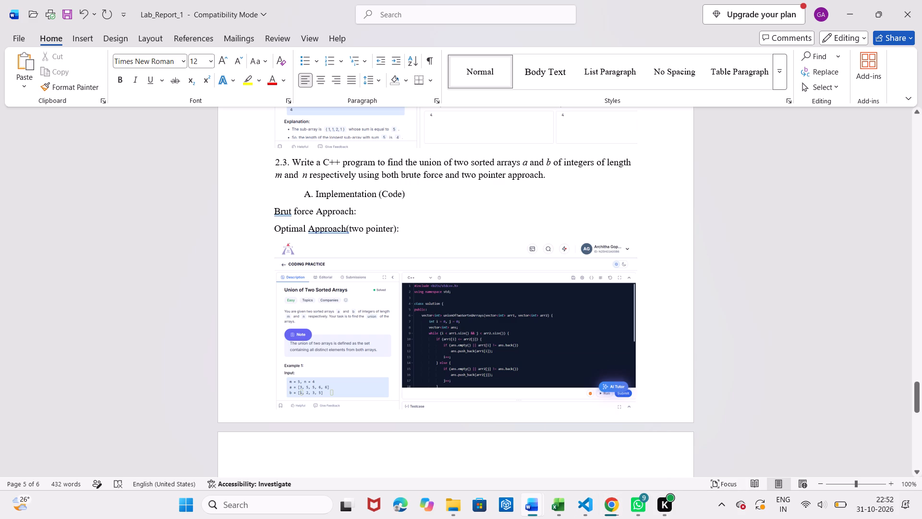
left_click(289, 211)
left_click(291, 212)
key("e")
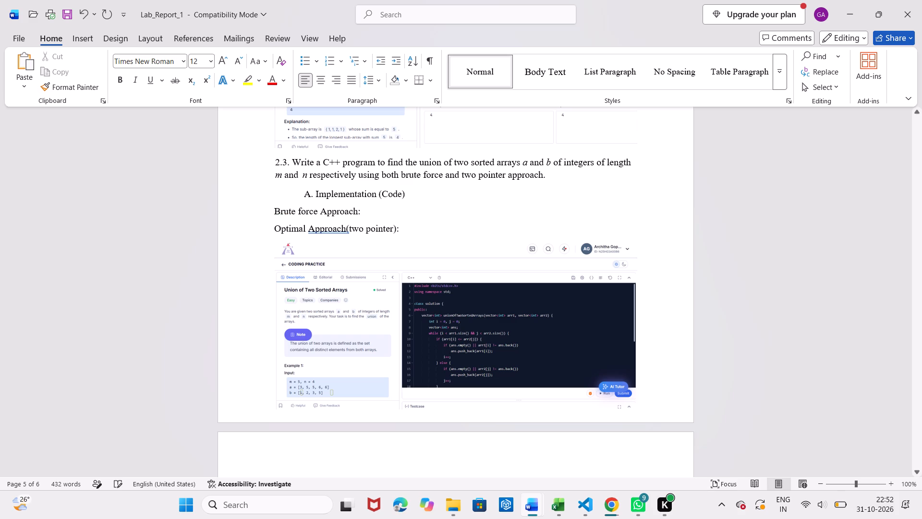
Make the "Brute force Approach:" and "Optimal Approach(two pointer):" lines bold and insert an empty line between them.
left_click_drag(362, 213, 279, 214)
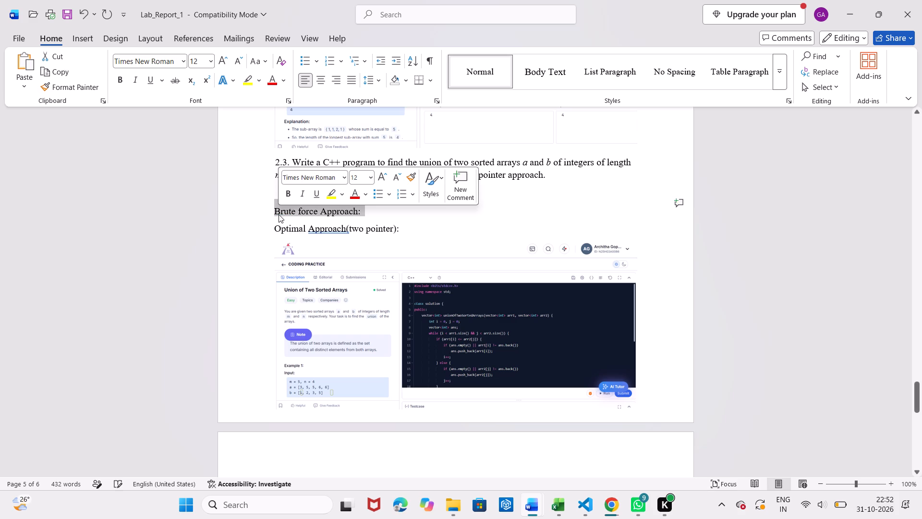
left_click(286, 199)
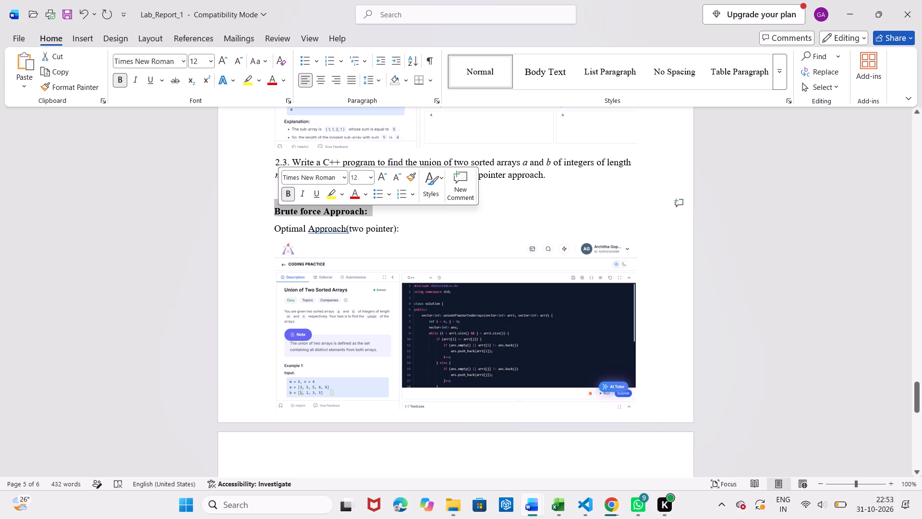
left_click_drag(401, 234, 276, 229)
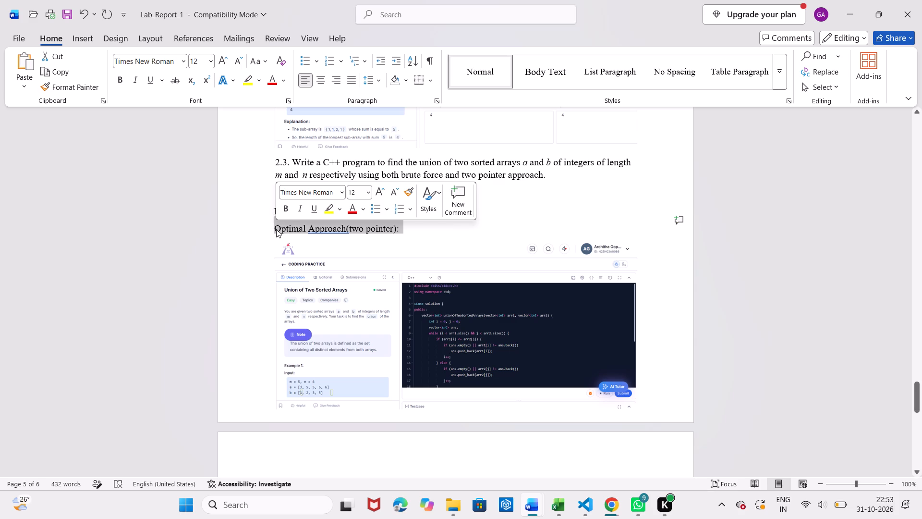
left_click(281, 211)
left_click(335, 249)
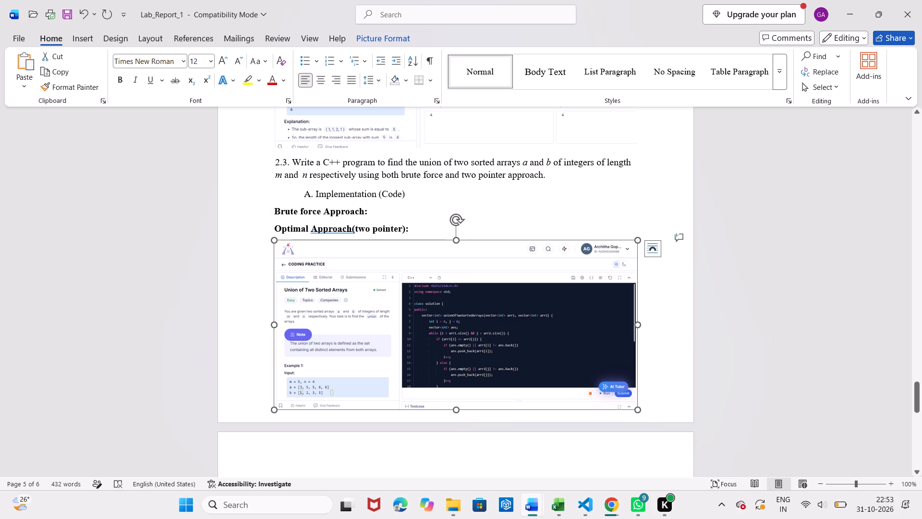
left_click(369, 216)
key("Return")
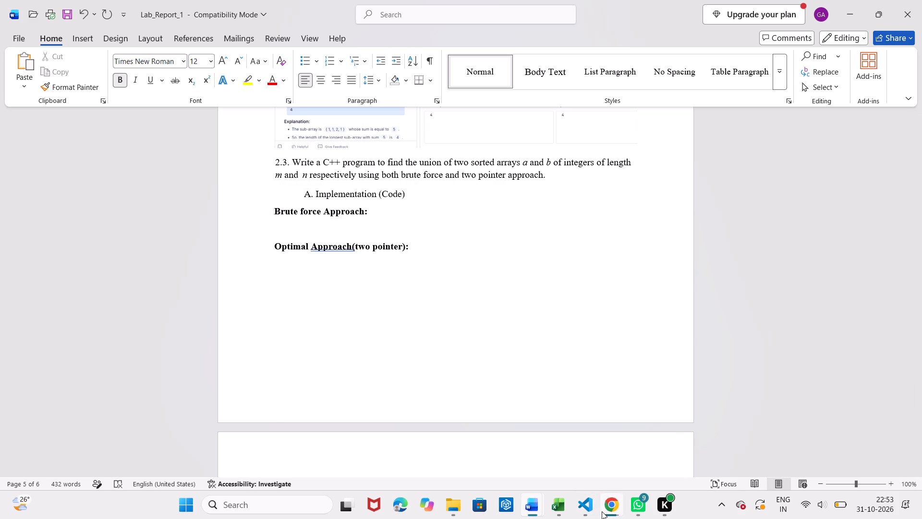
Switch to Chrome and delete the two-pointer code from line 7 to the end, keeping the unionOfTwoSortedArrays function header.
left_click(608, 448)
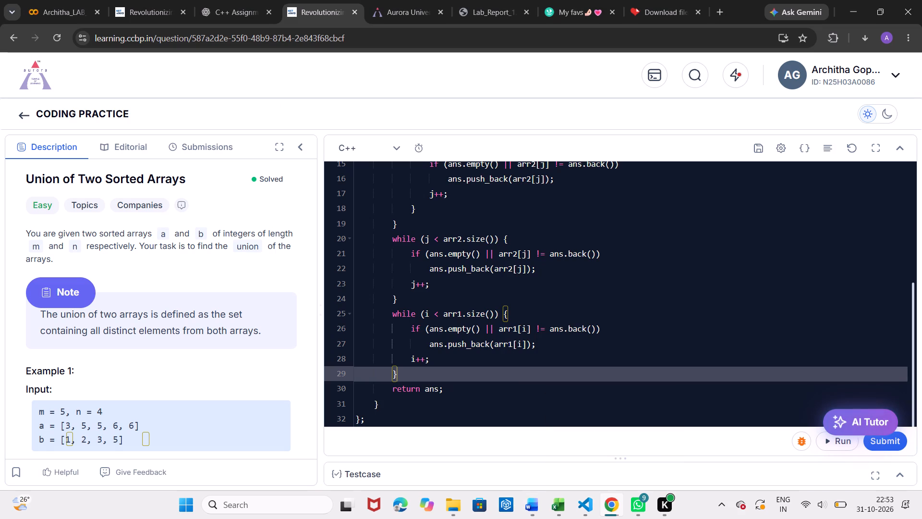
left_click_drag(382, 414, 383, 148)
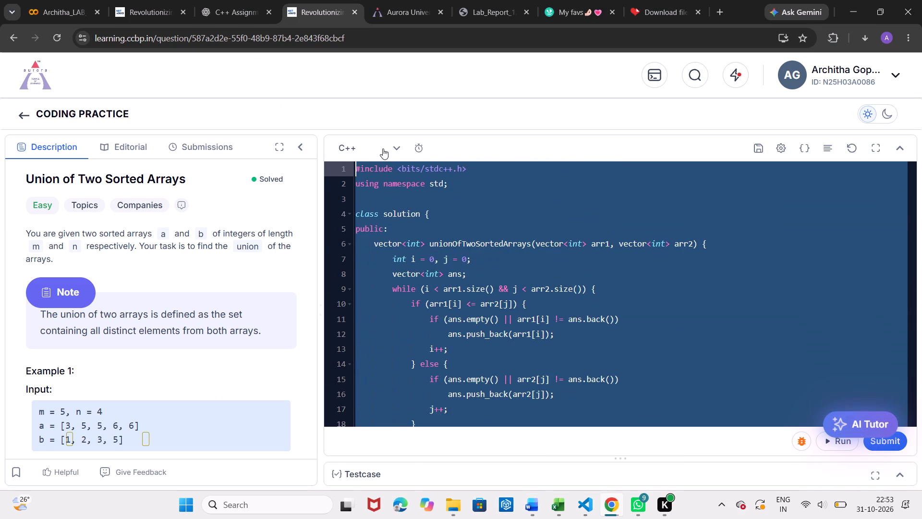
left_click_drag(383, 148, 366, 259)
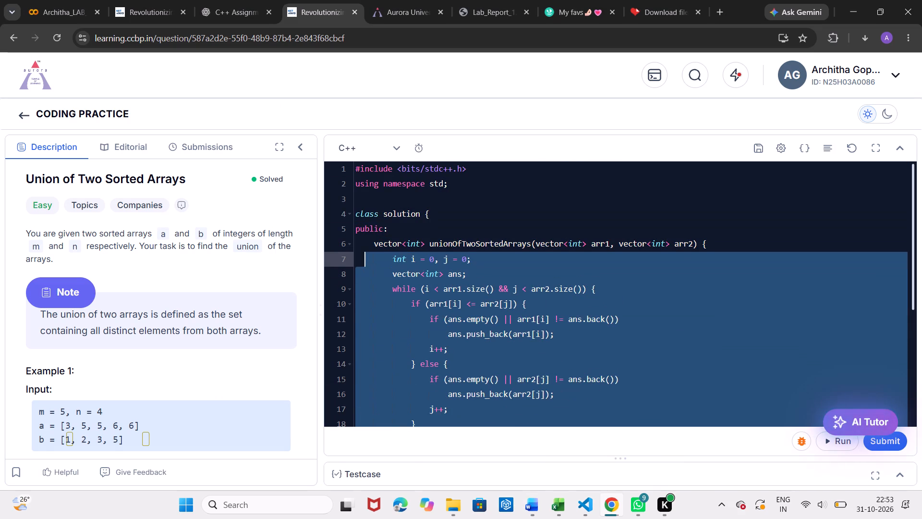
left_click_drag(366, 259, 366, 259)
key("BackSpace")
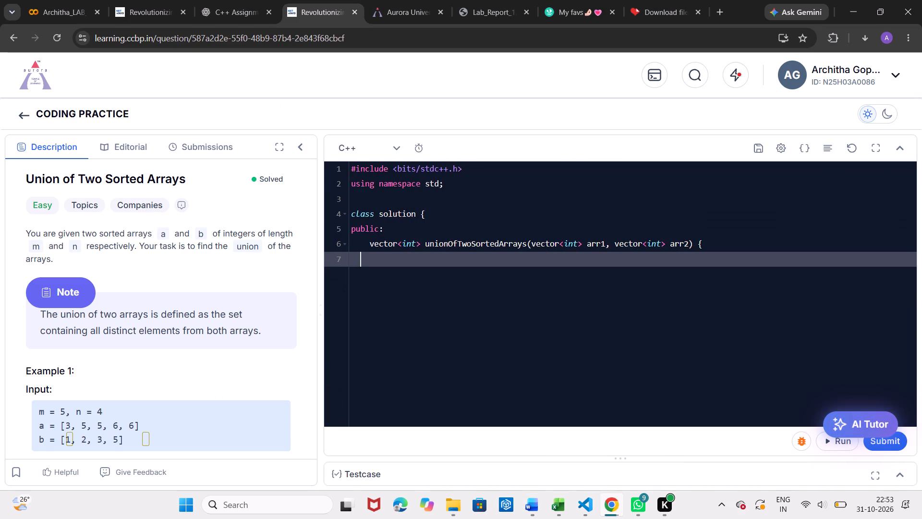
Open the editorial for the Union of Two Sorted Arrays problem.
left_click(122, 144)
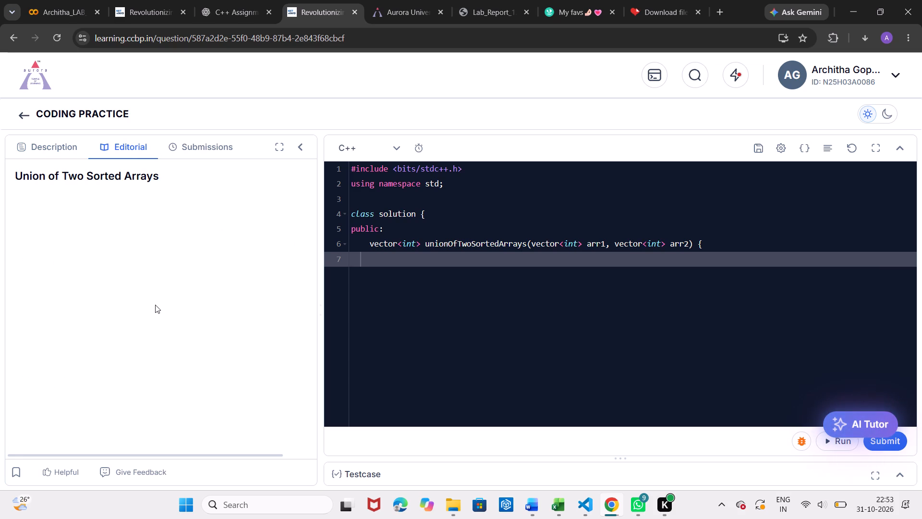
left_click(108, 201)
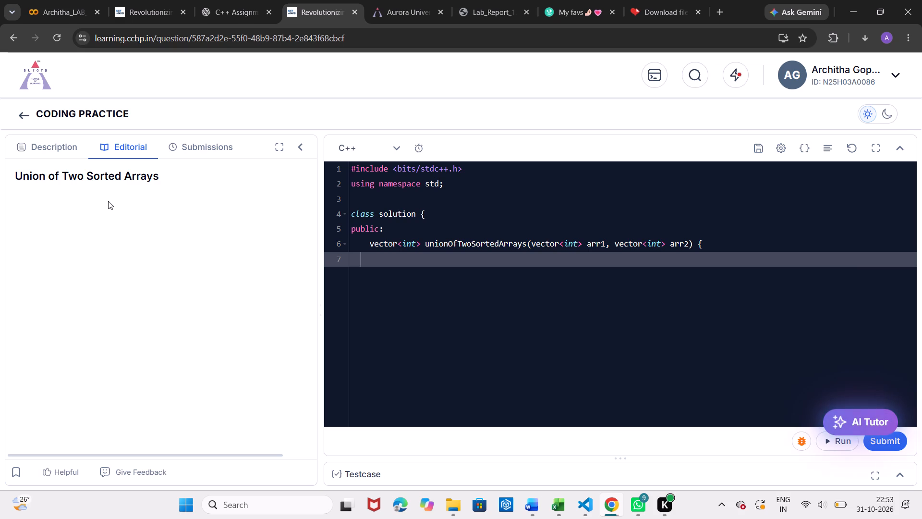
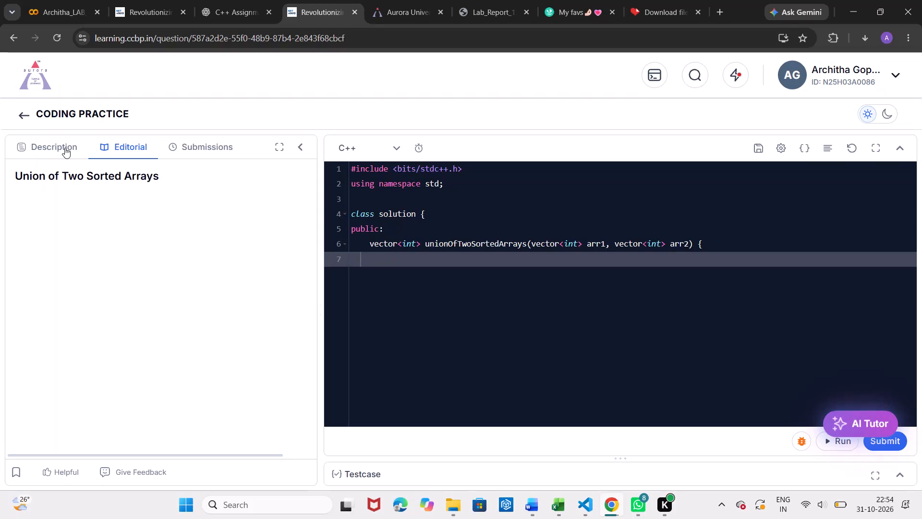
Copy the editorial's C++ code for the Brute Force Solution (Using Set), from 'set<int> s;' through the closing brace and semicolon on line 19.
left_click(65, 148)
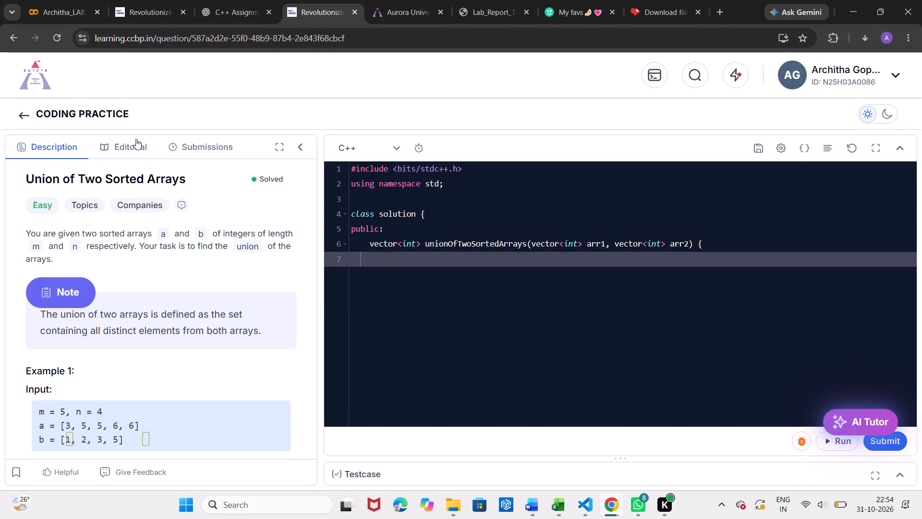
left_click(136, 139)
scroll(158, 259, "down", 6)
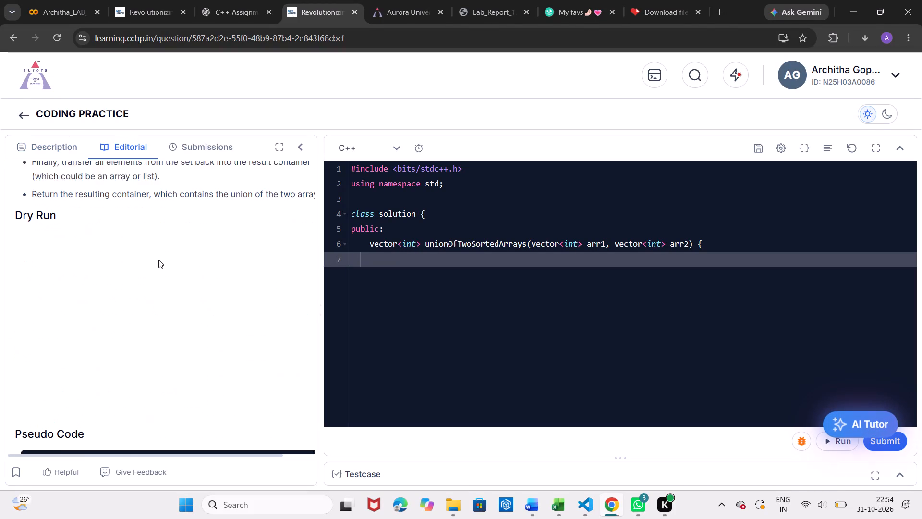
scroll(141, 328, "up", 5)
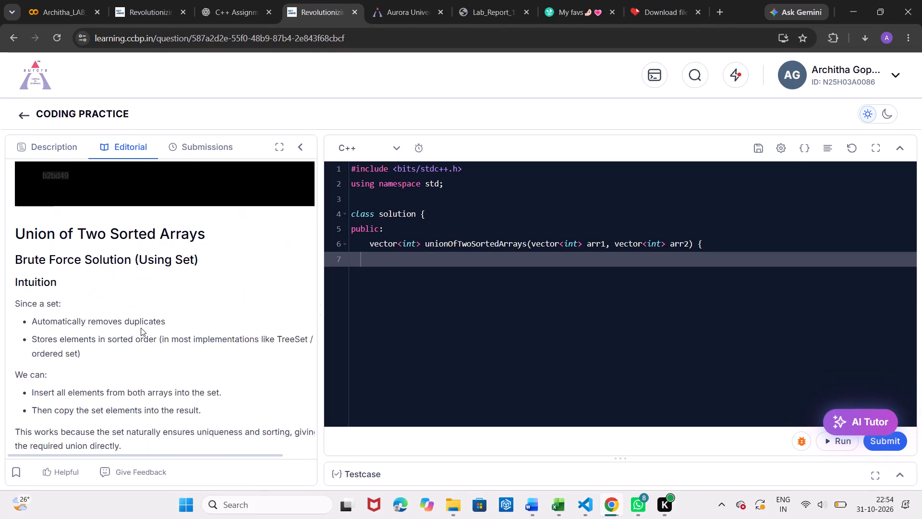
scroll(141, 328, "up", 1)
scroll(141, 328, "down", 6)
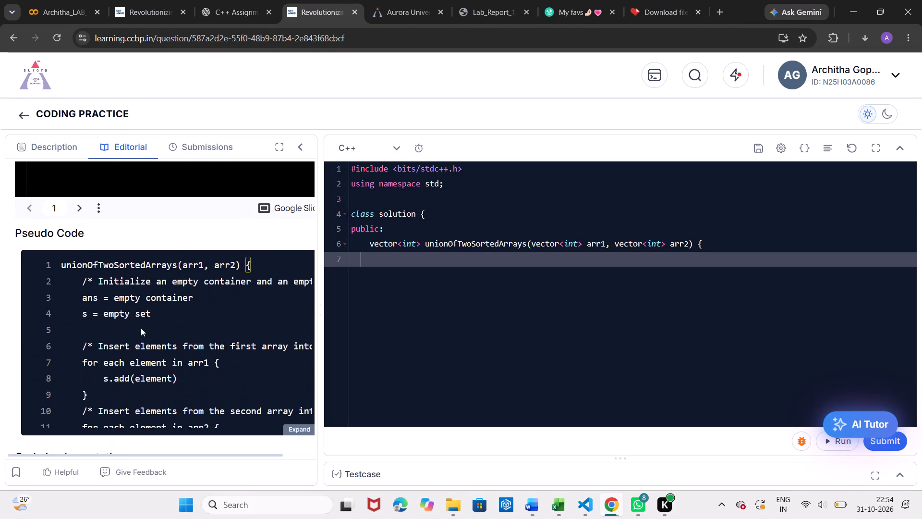
scroll(141, 328, "down", 9)
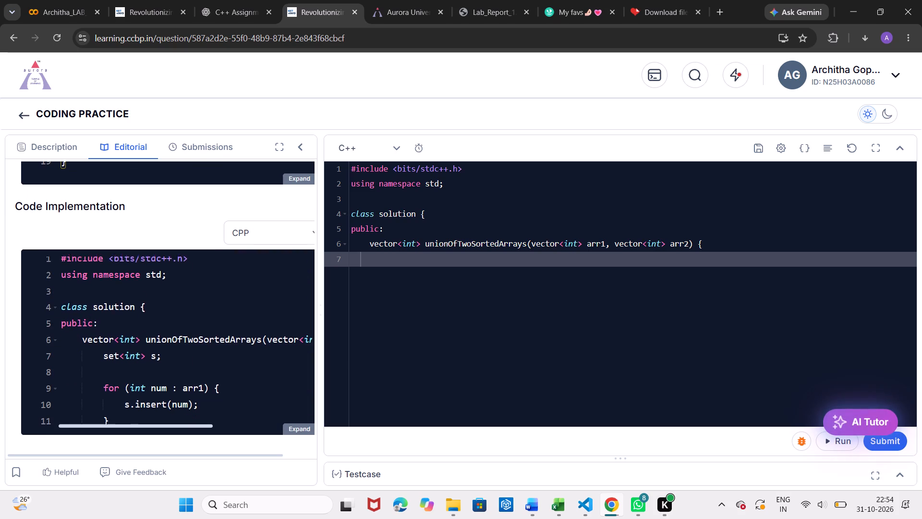
scroll(141, 328, "down", 1)
left_click(141, 328)
scroll(141, 328, "down", 1)
left_click_drag(103, 282, 168, 388)
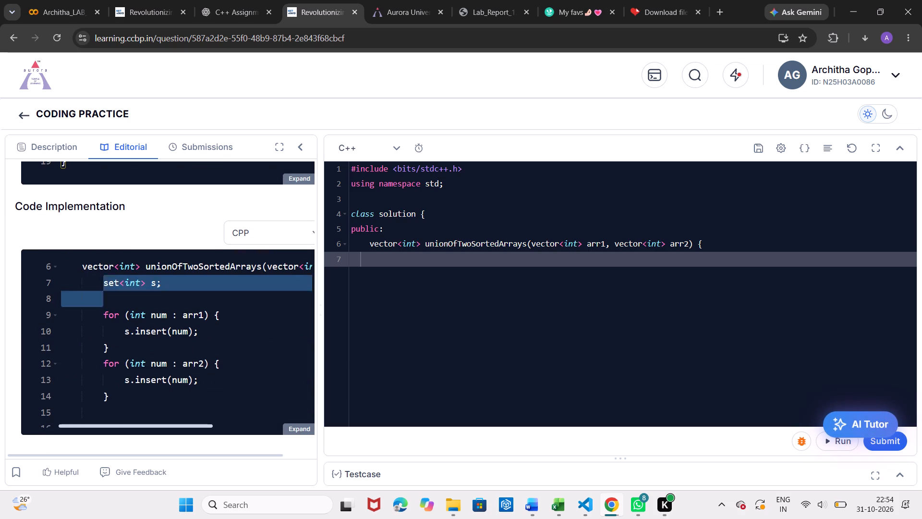
left_click_drag(168, 388, 141, 447)
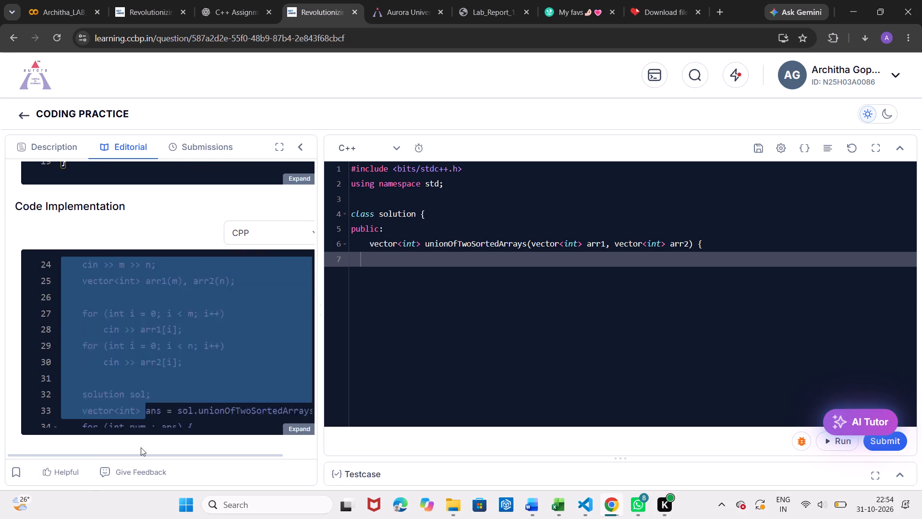
left_click_drag(141, 447, 103, 395)
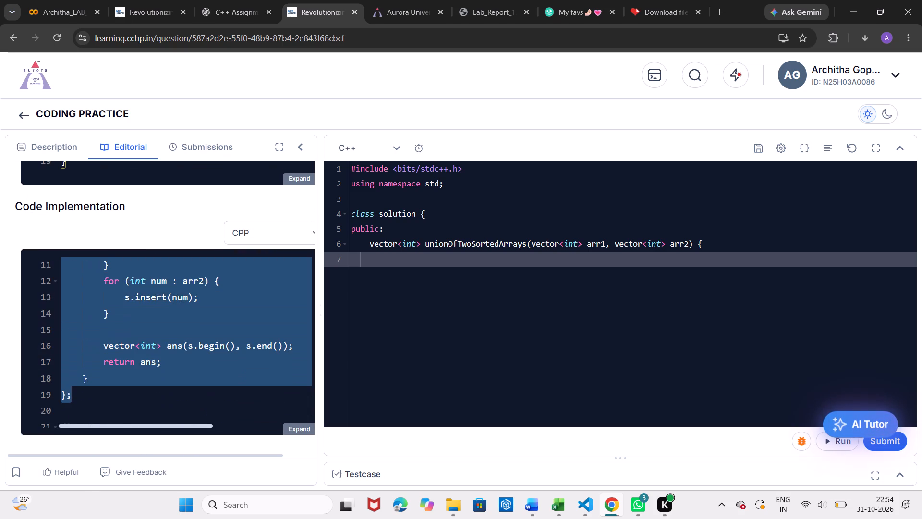
left_click_drag(103, 395, 103, 392)
key("ctrl+c")
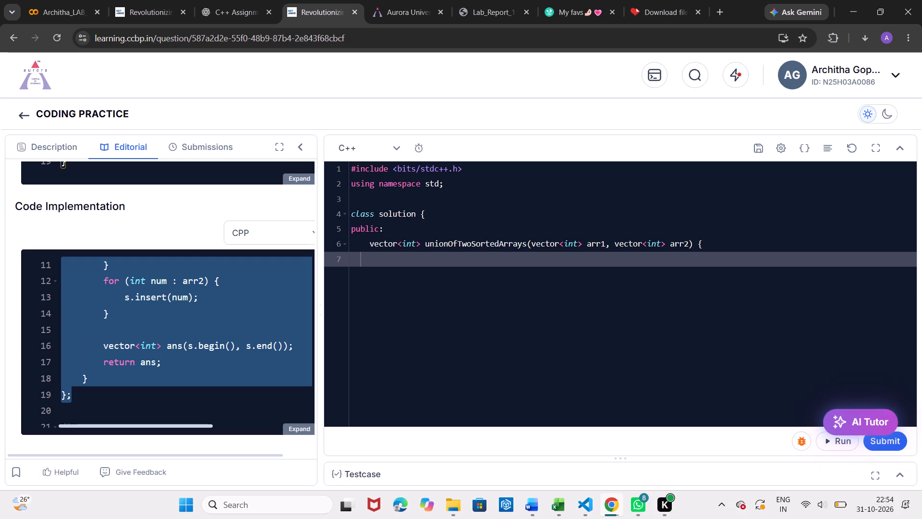
Indent line 7 of the solution by five more spaces and paste the copied set-based code under the unionOfTwoSortedArrays header.
left_click(422, 264)
key("space")
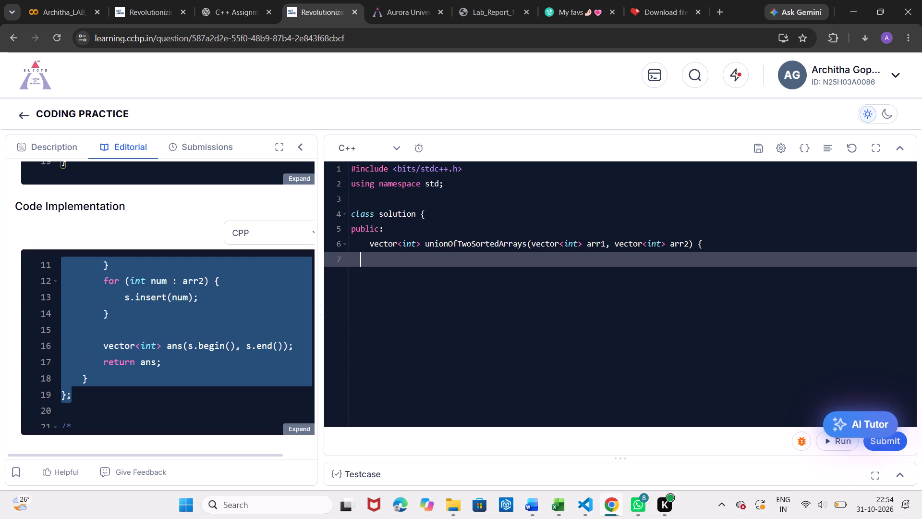
key("space")
key("space")
key("space")
key("space")
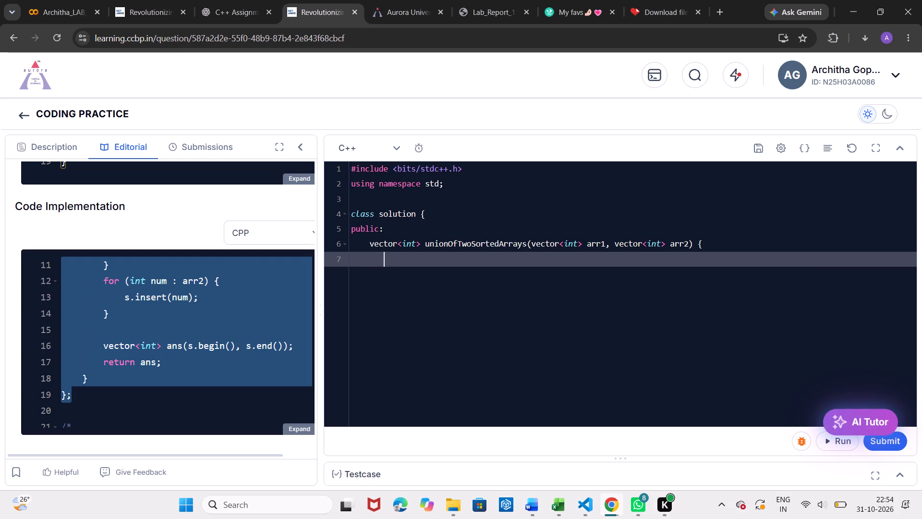
key("ctrl+v")
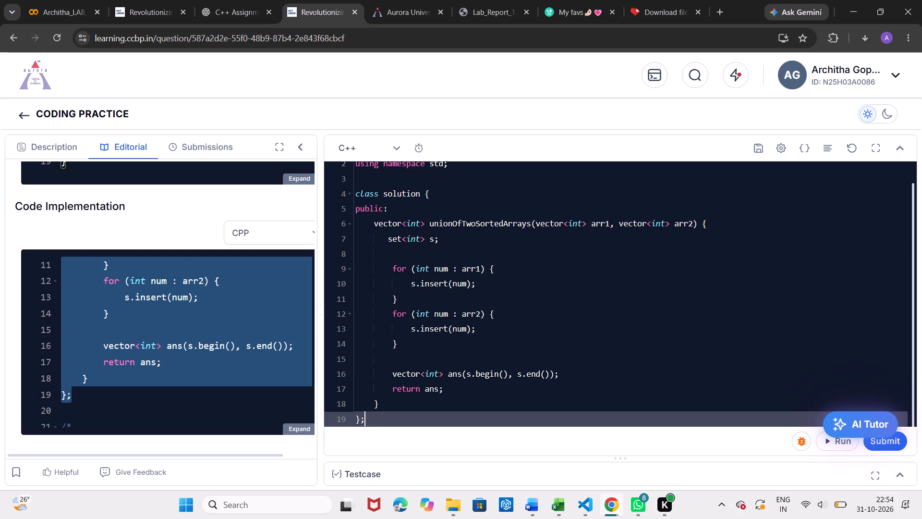
Run the brute-force union solution against the sample test cases.
scroll(424, 258, "down", 4)
left_click(835, 451)
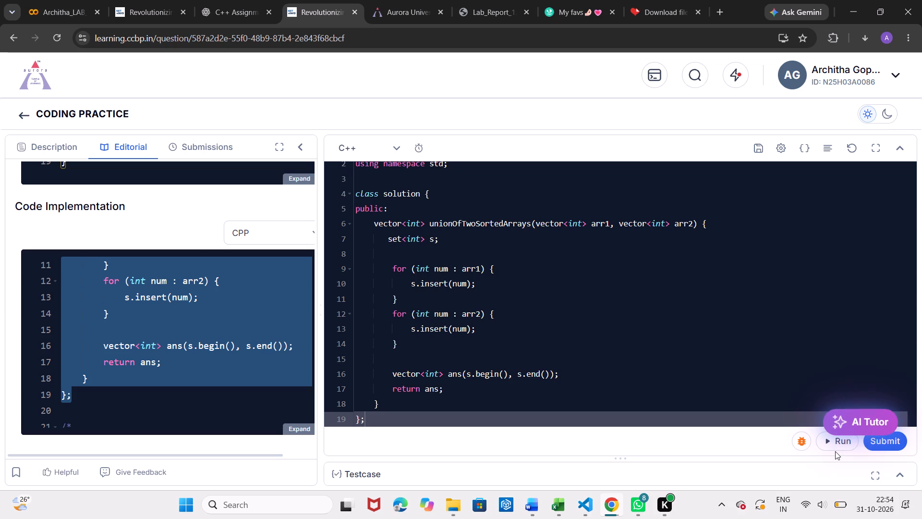
left_click(833, 448)
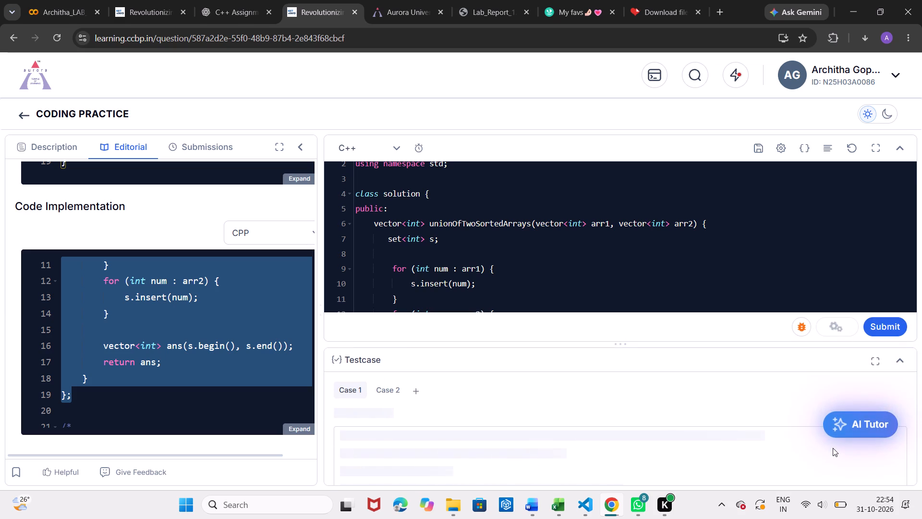
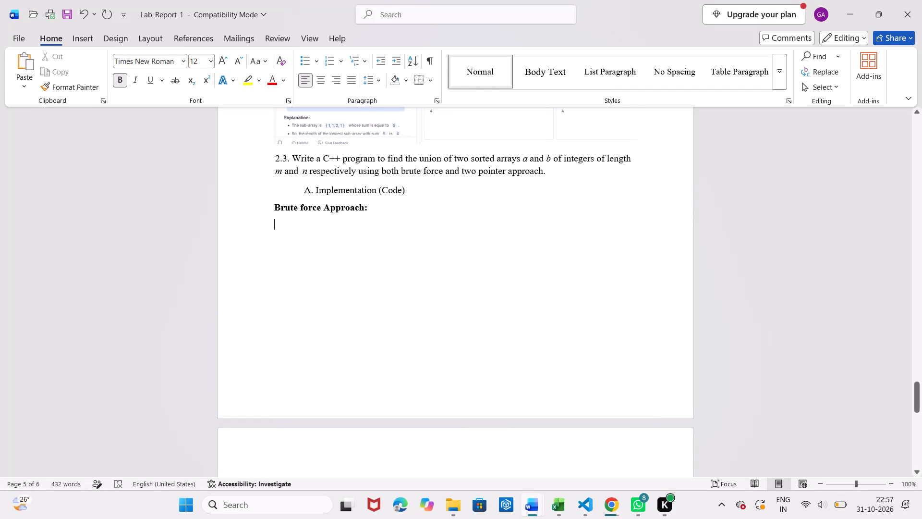
Switch to Chrome, show the Union of Two Sorted Arrays description beside the set-based C++ code, and capture both in a screenshot.
left_click(612, 454)
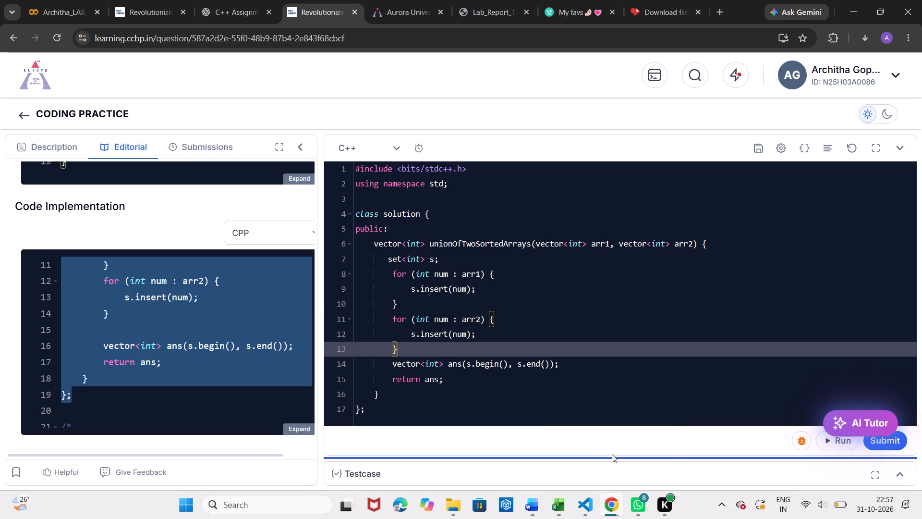
left_click(230, 325)
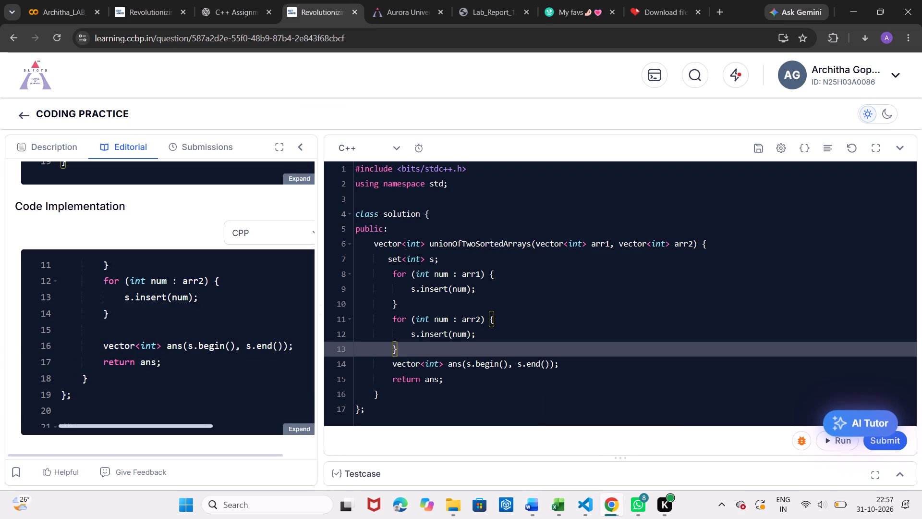
left_click(59, 140)
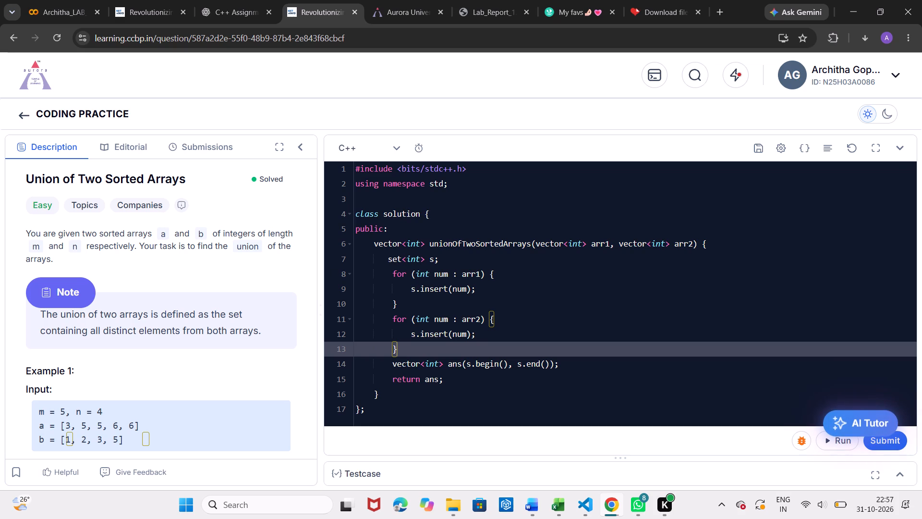
key("Print")
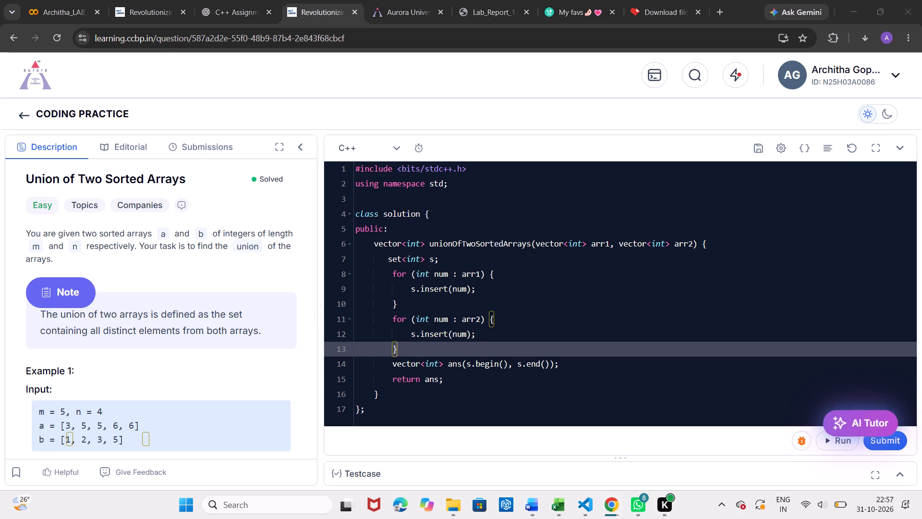
left_click_drag(8, 69, 815, 474)
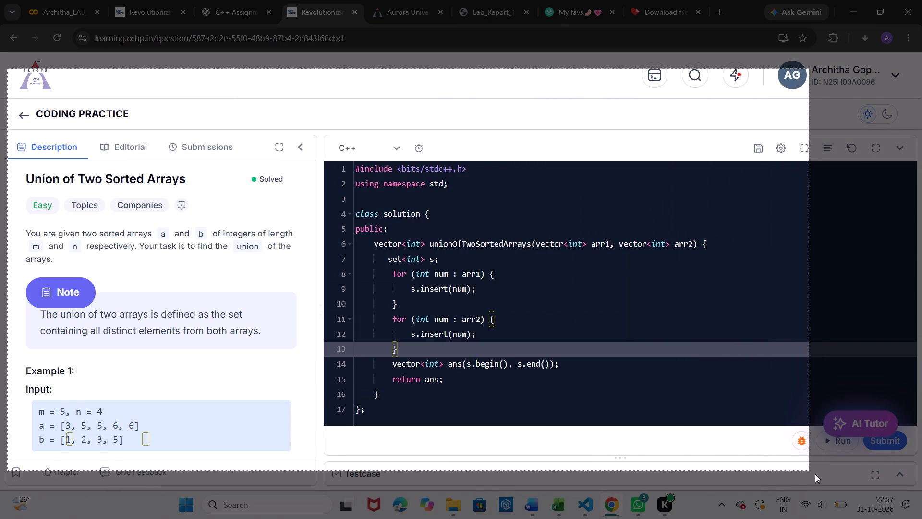
left_click_drag(815, 474, 921, 487)
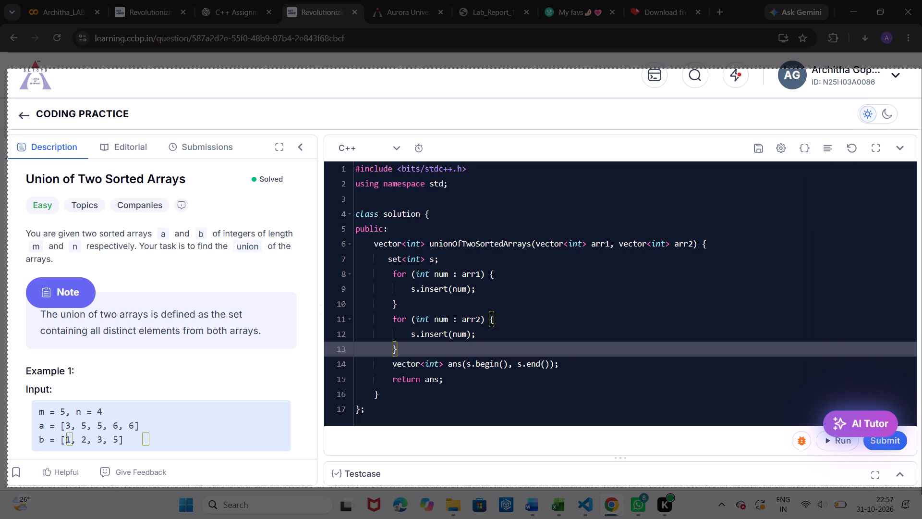
left_click_drag(921, 487, 921, 486)
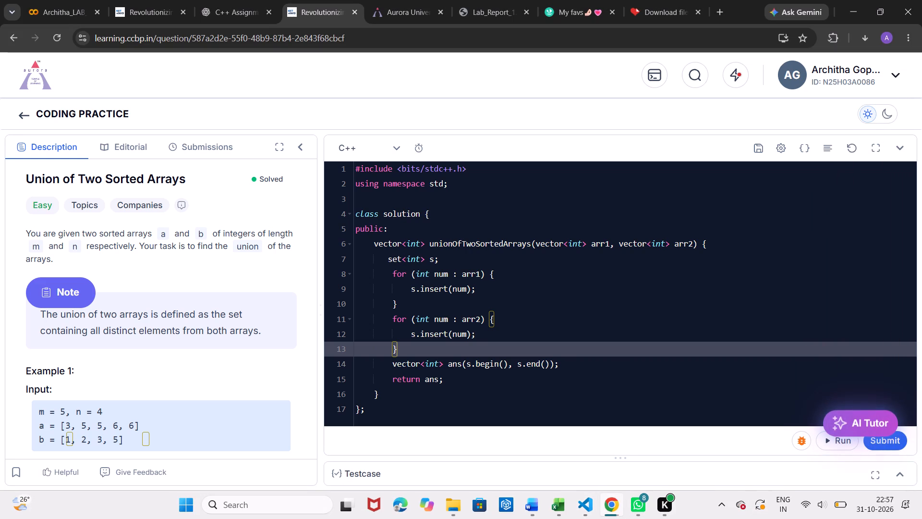
Switch to Lab_Report_1 in Word and paste the code screenshot under 2.3's Brute force Approach heading, followed by a new line.
left_click(766, 450)
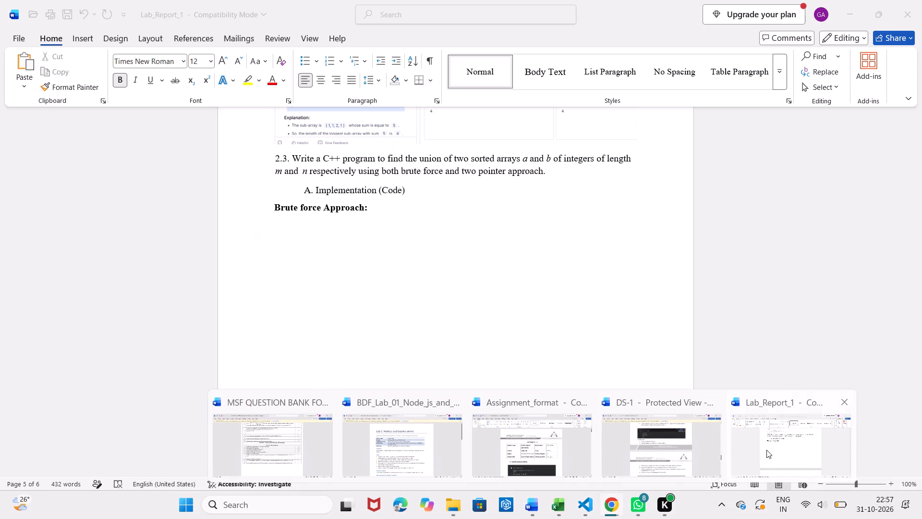
key("ctrl+v")
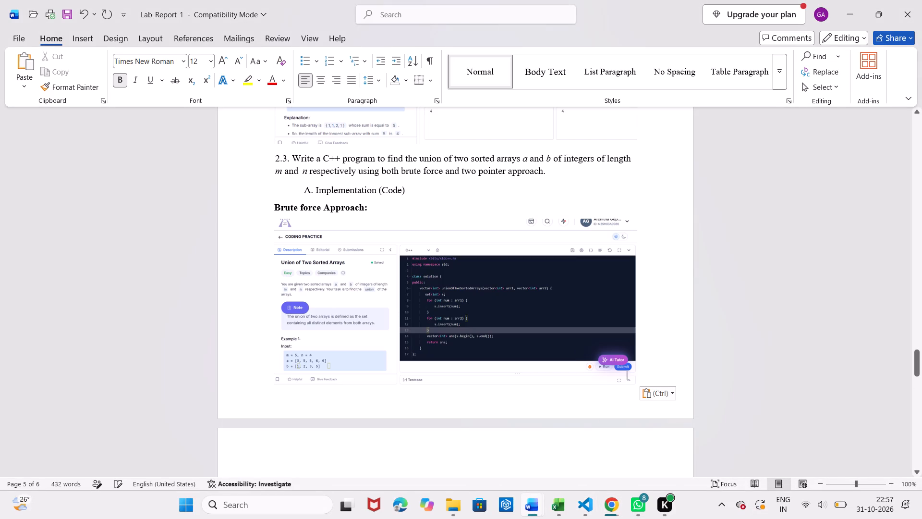
scroll(583, 366, "down", 2)
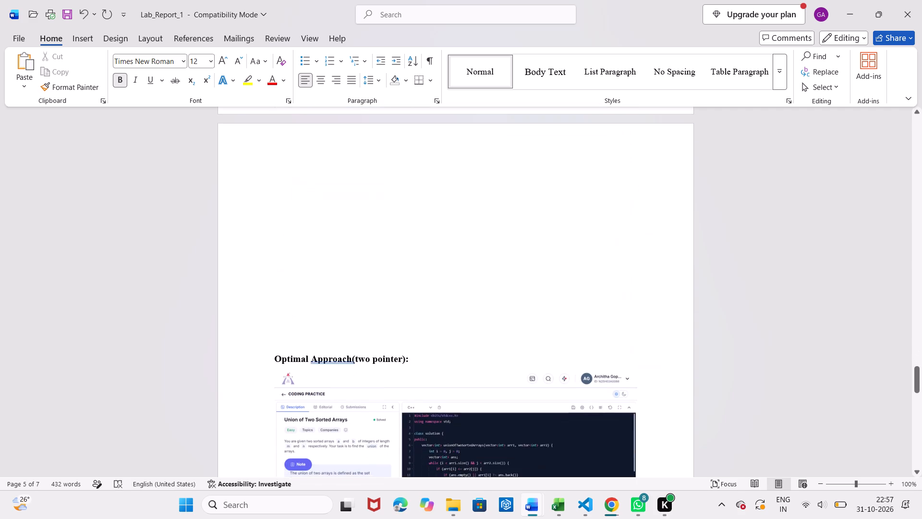
key("Return")
Copy 2.3's "Complexity Analysis" heading onto a new line between the brute-force screenshot and the Optimal Approach heading.
scroll(582, 396, "up", 1)
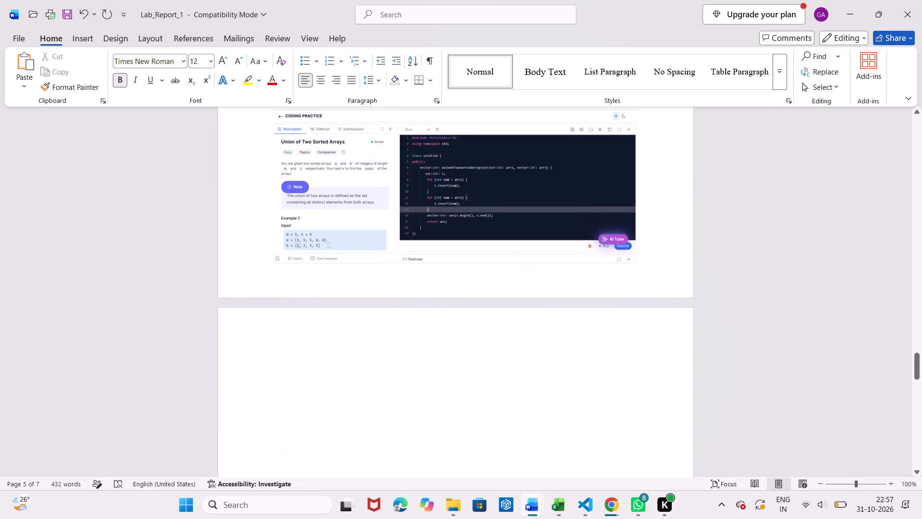
left_click(325, 372)
scroll(325, 372, "down", 4)
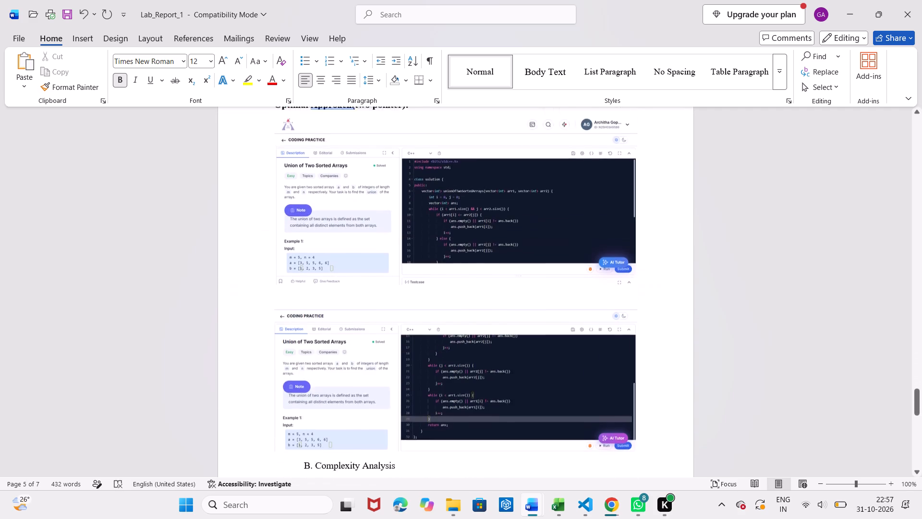
scroll(325, 372, "up", 3)
scroll(325, 372, "down", 5)
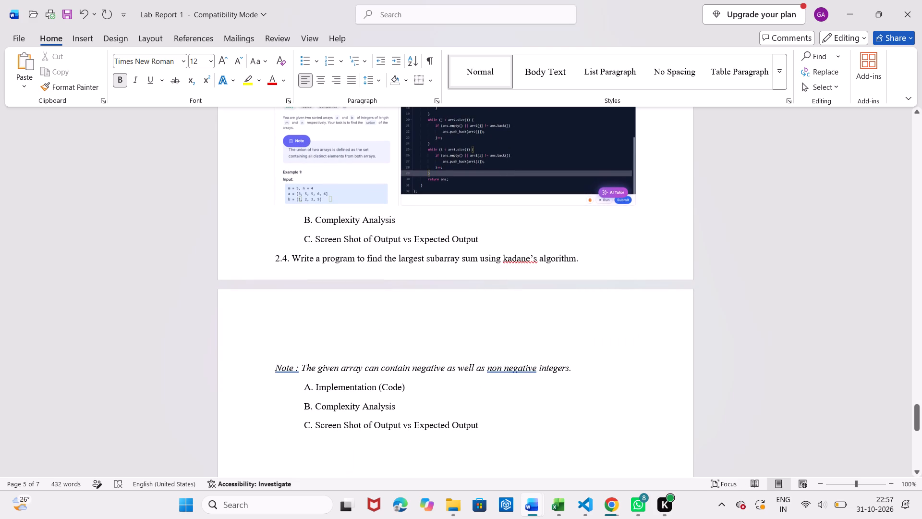
left_click_drag(401, 220, 303, 220)
key("ctrl+c")
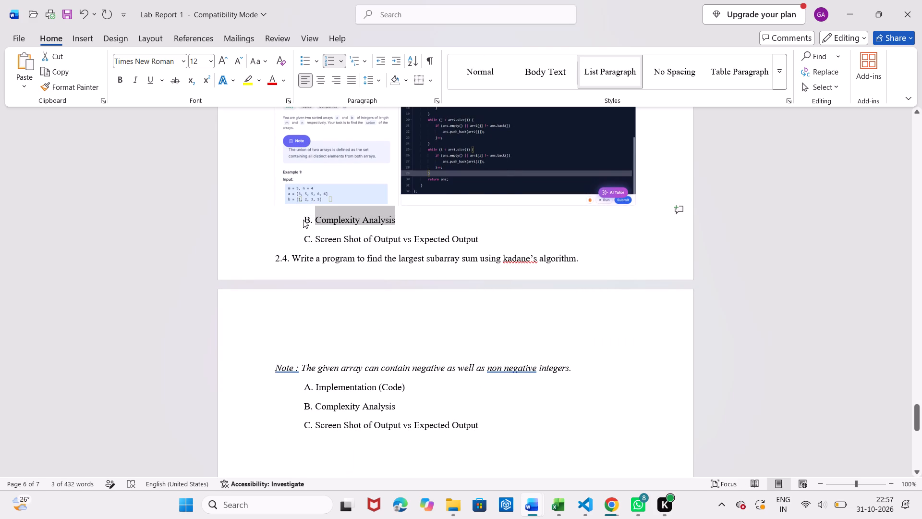
scroll(356, 173, "up", 5)
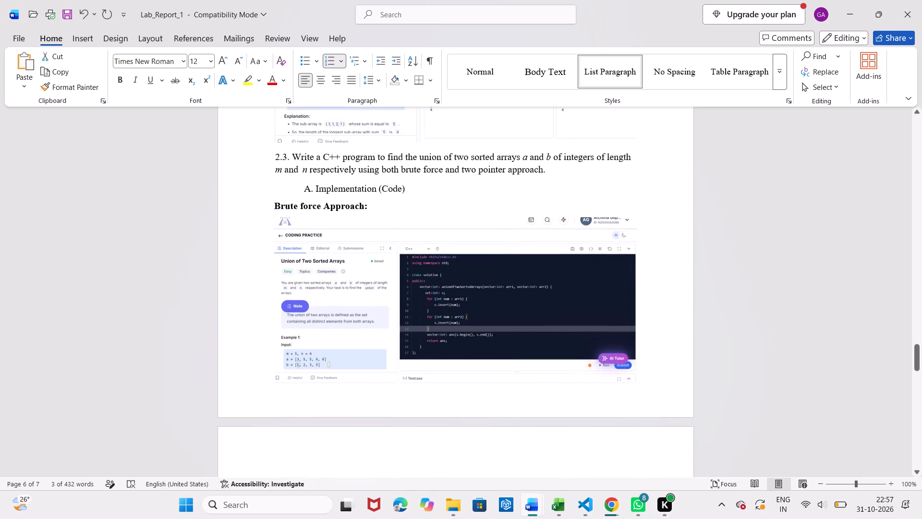
scroll(356, 173, "down", 2)
left_click(326, 194)
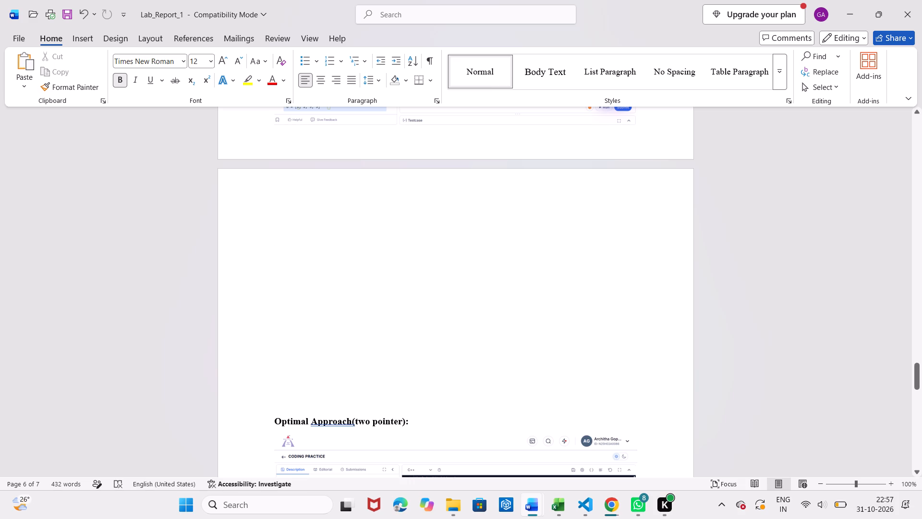
key("BackSpace")
key("Return")
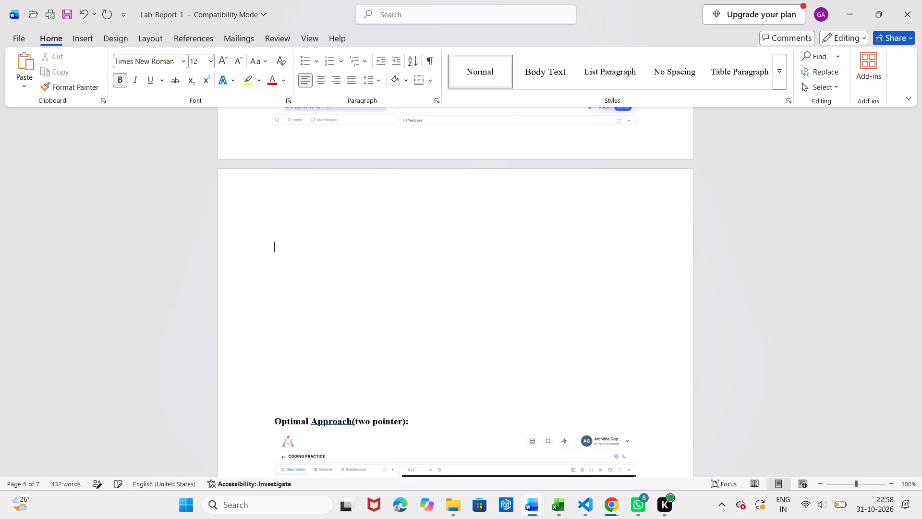
key("ctrl+v")
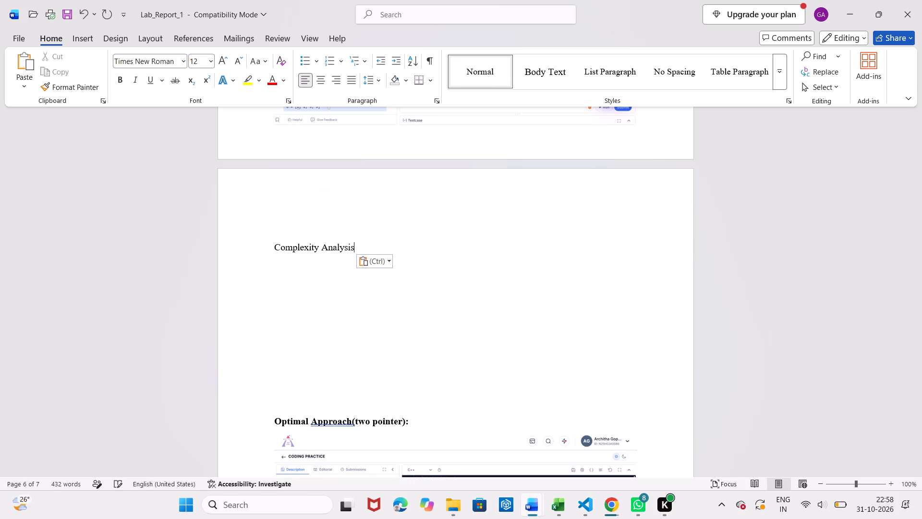
Letter the copied Complexity Analysis heading as list item "B." and add a blank unnumbered line below it.
left_click(273, 243)
type("B.")
key("space")
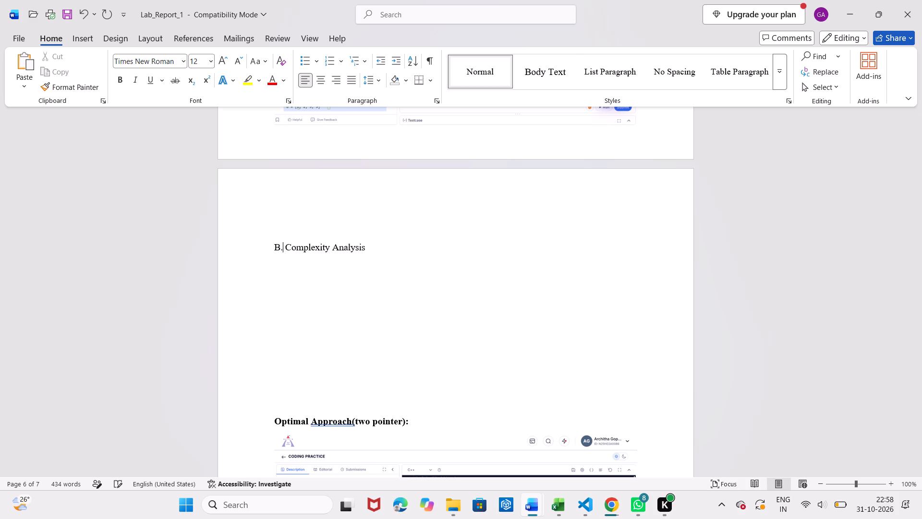
left_click(332, 232)
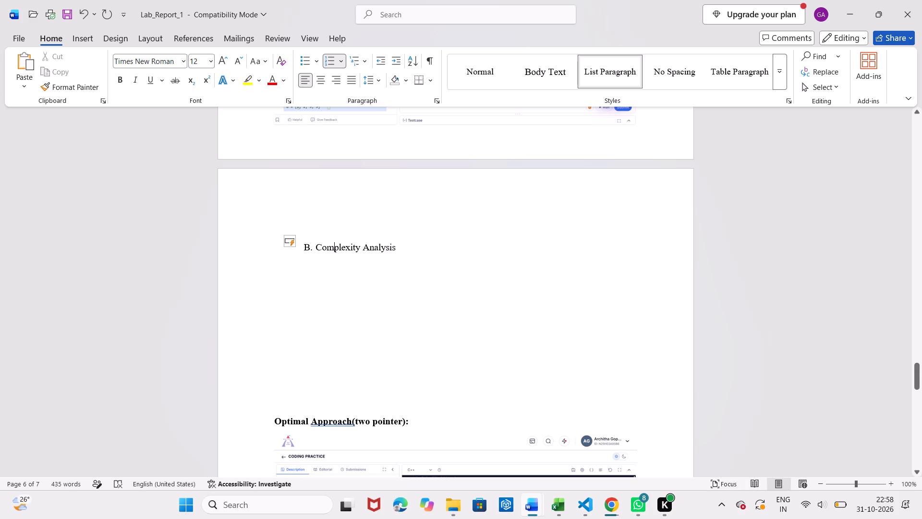
left_click(332, 232)
left_click(405, 245)
key("Return")
key("BackSpace")
key("BackSpace")
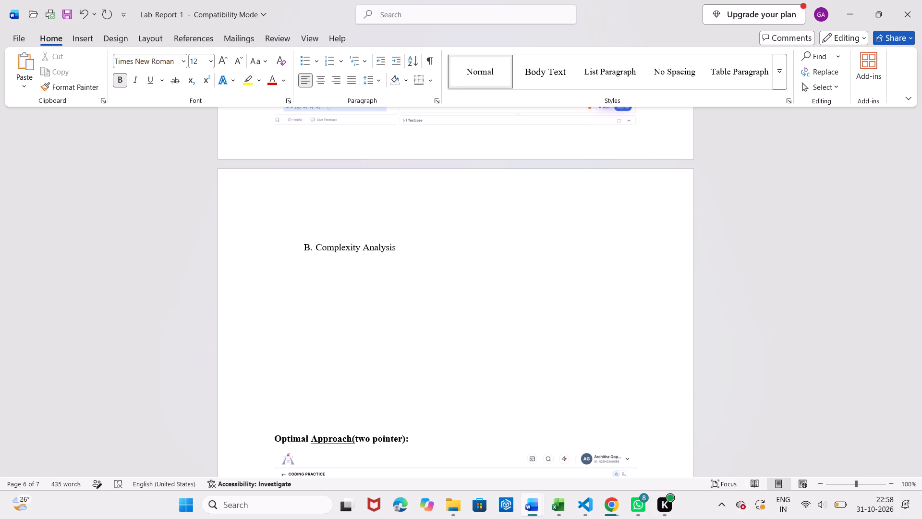
key("BackSpace")
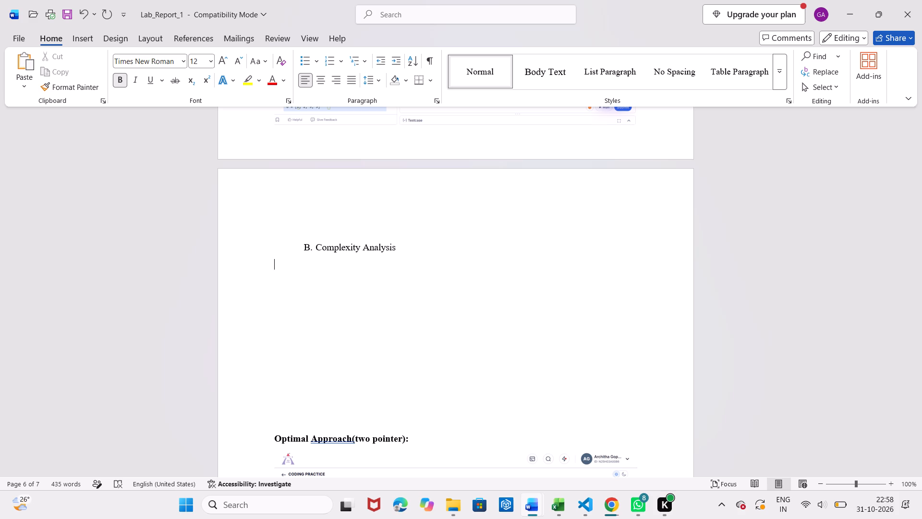
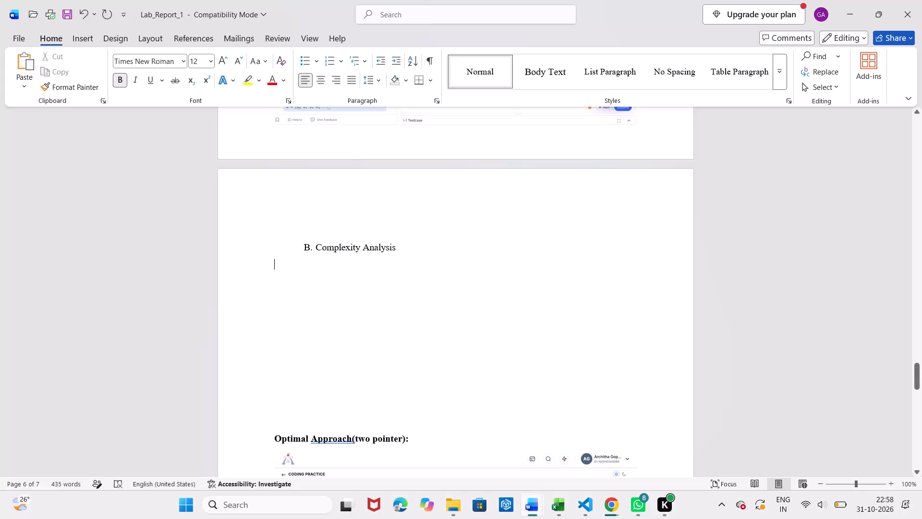
Review 2.3's brute-force code screenshot and the blank lines below its Complexity Analysis heading, leaving the cursor just beneath that heading.
left_click(365, 225)
scroll(365, 225, "up", 1)
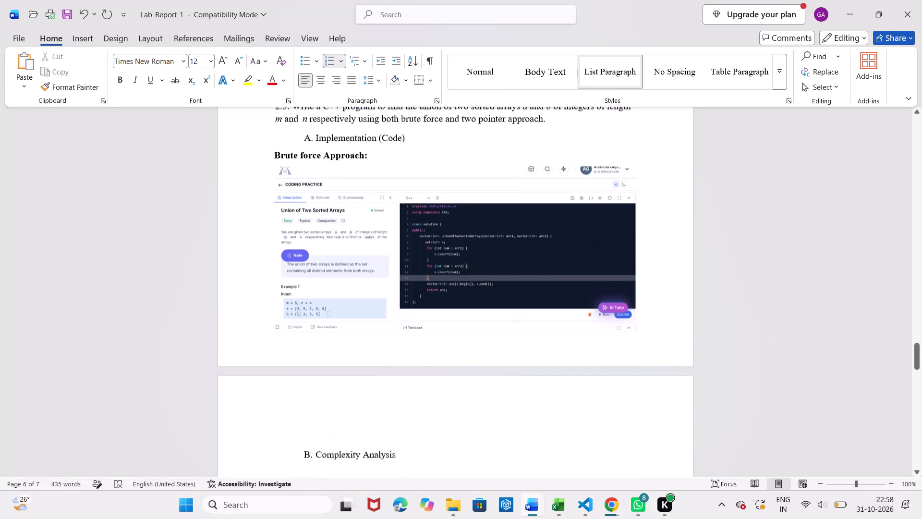
scroll(365, 225, "up", 1)
scroll(365, 225, "down", 3)
left_click(328, 185)
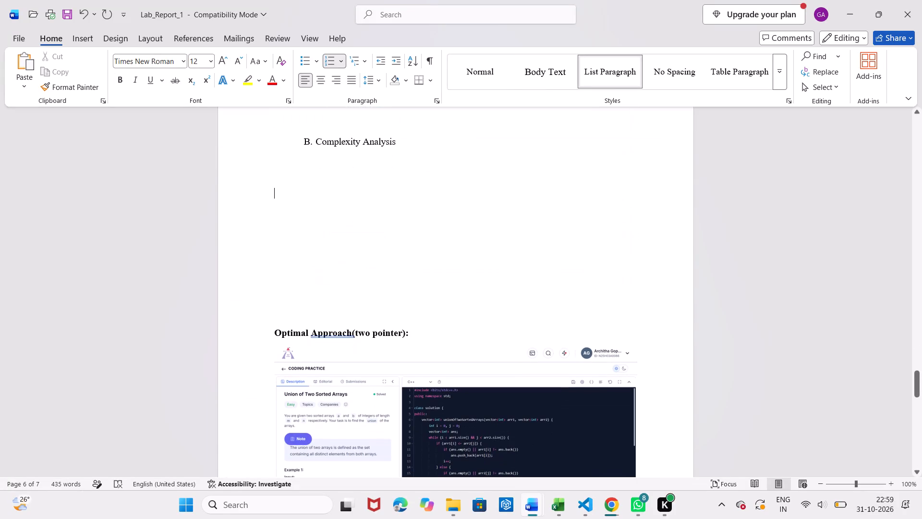
left_click(312, 162)
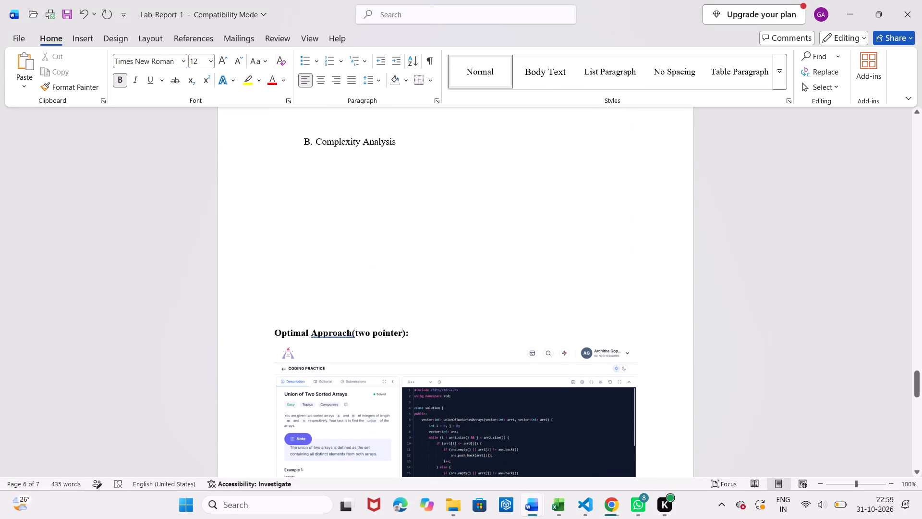
scroll(459, 276, "up", 1)
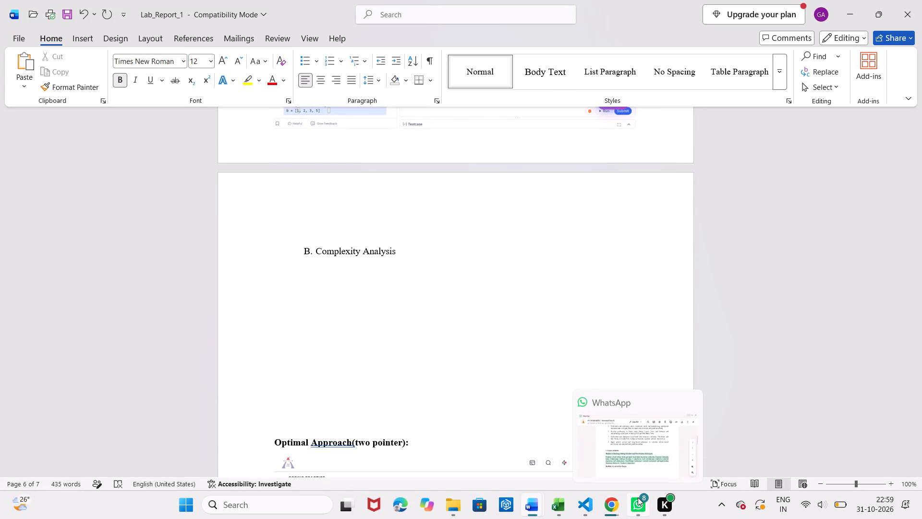
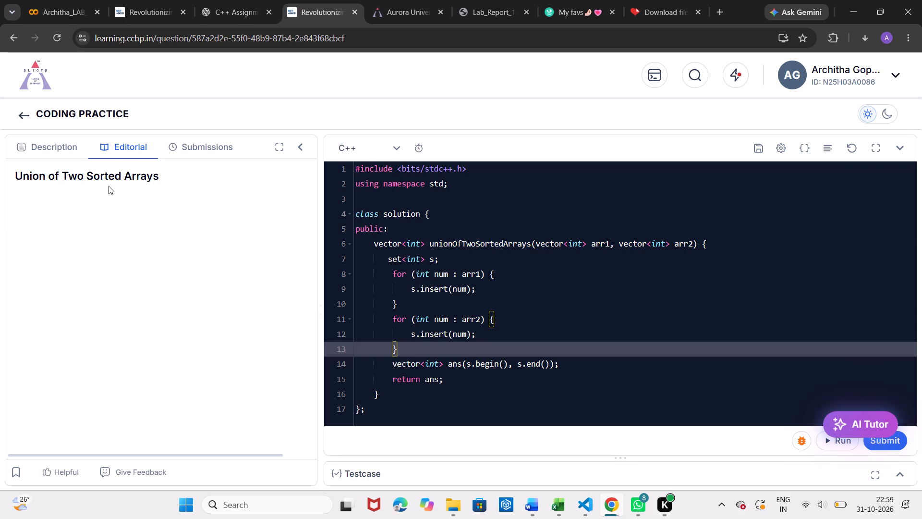
left_click(115, 158)
left_click(114, 155)
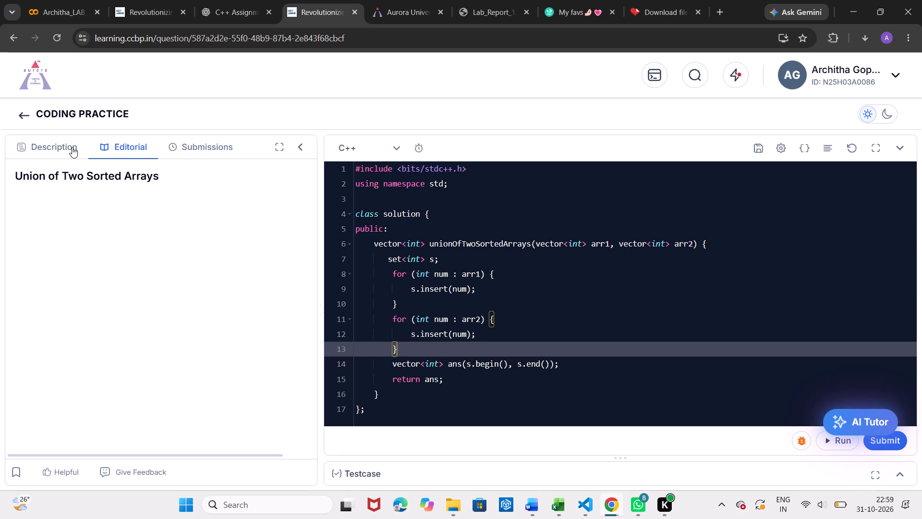
left_click(72, 147)
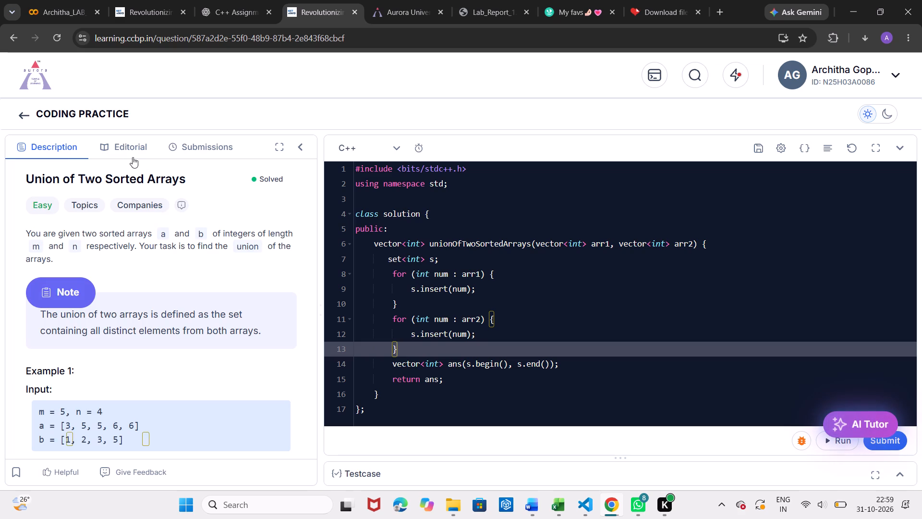
left_click(130, 150)
scroll(147, 306, "down", 1)
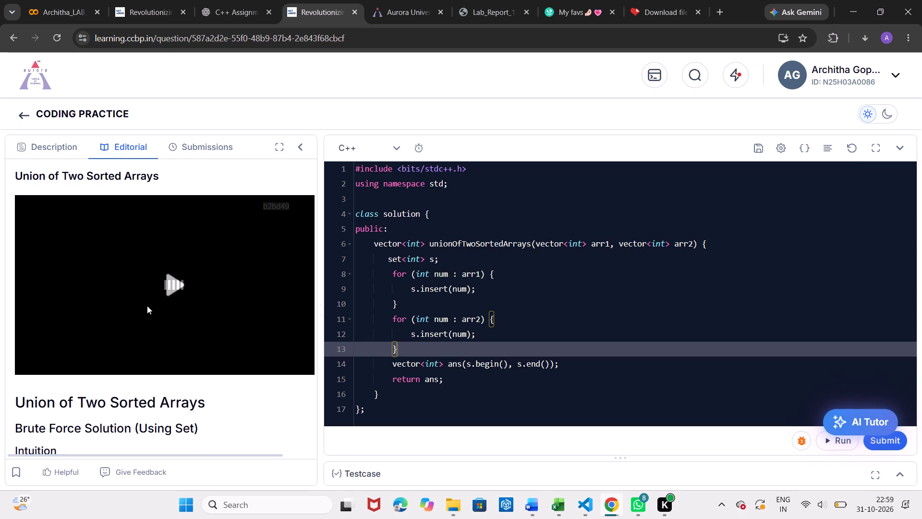
scroll(147, 306, "down", 6)
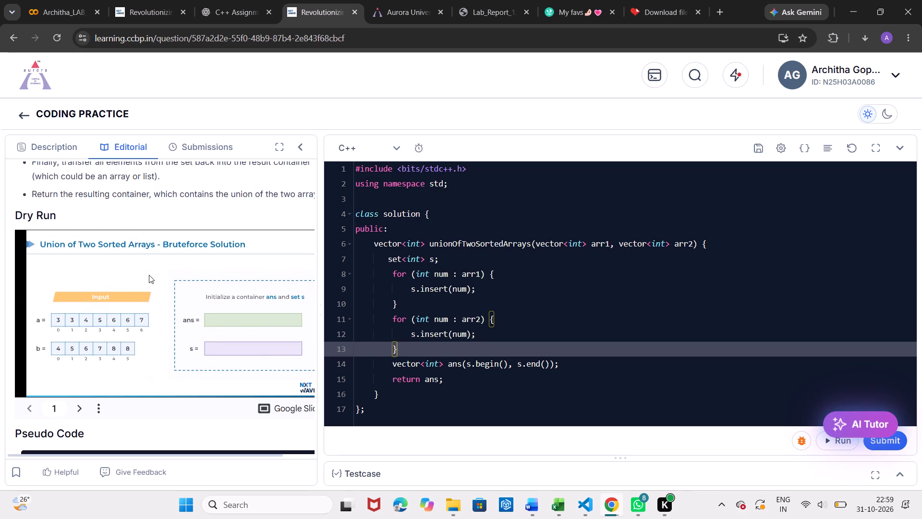
scroll(149, 275, "down", 10)
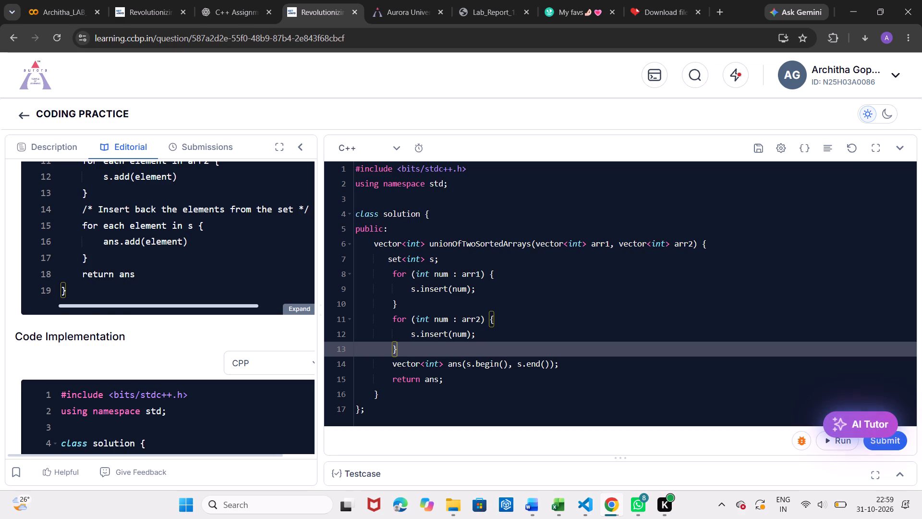
scroll(137, 270, "down", 6)
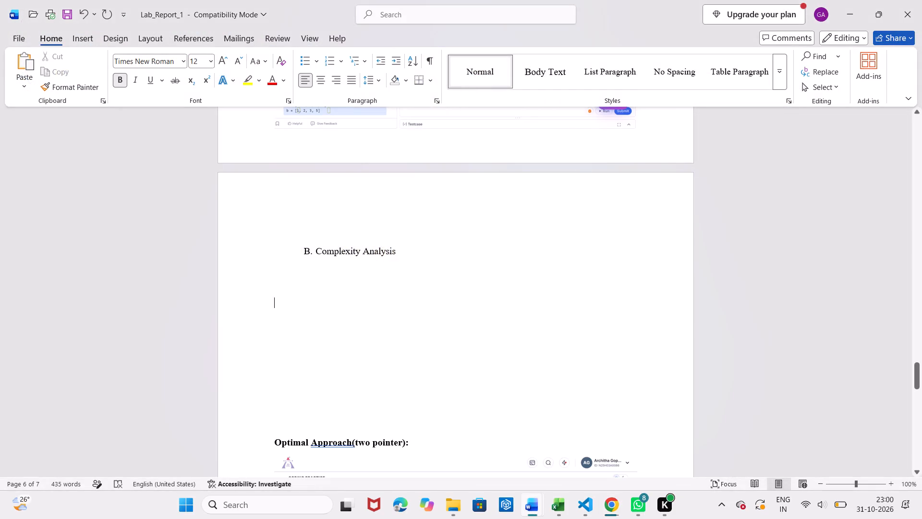
left_click(273, 262)
key("ctrl+v")
scroll(367, 315, "down", 1)
scroll(518, 279, "up", 1)
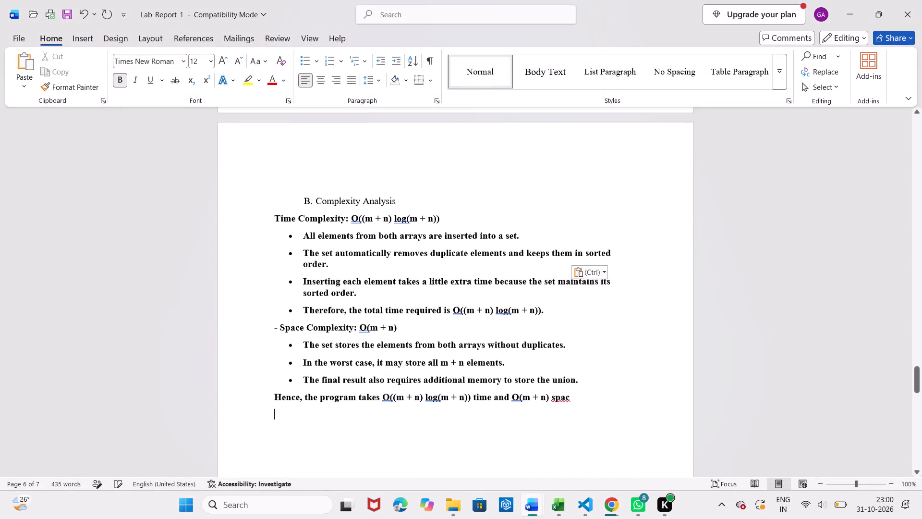
Complete the cut-off last word of the pasted concluding sentence so it ends with "space.".
left_click_drag(582, 401, 576, 401)
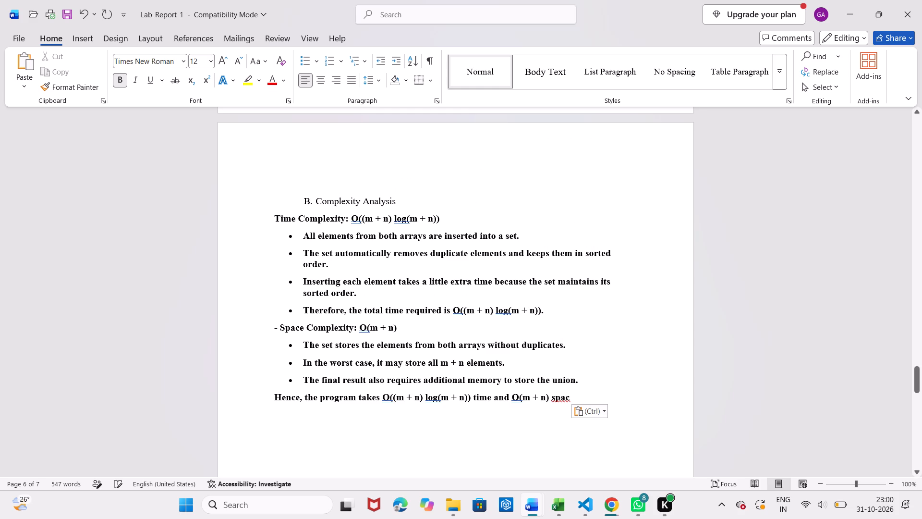
key("e")
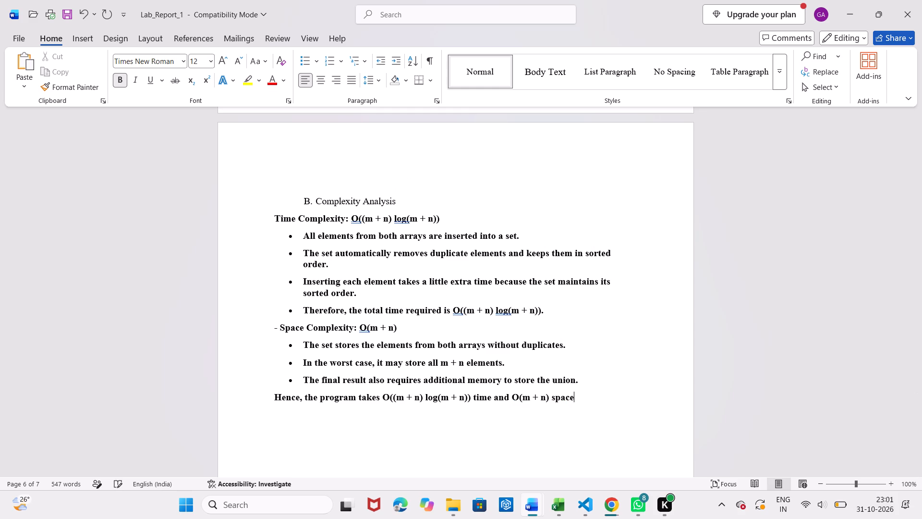
key("period")
Remove the bold formatting from the whole pasted complexity text, from the Time Complexity line through the concluding sentence.
left_click_drag(582, 398, 309, 221)
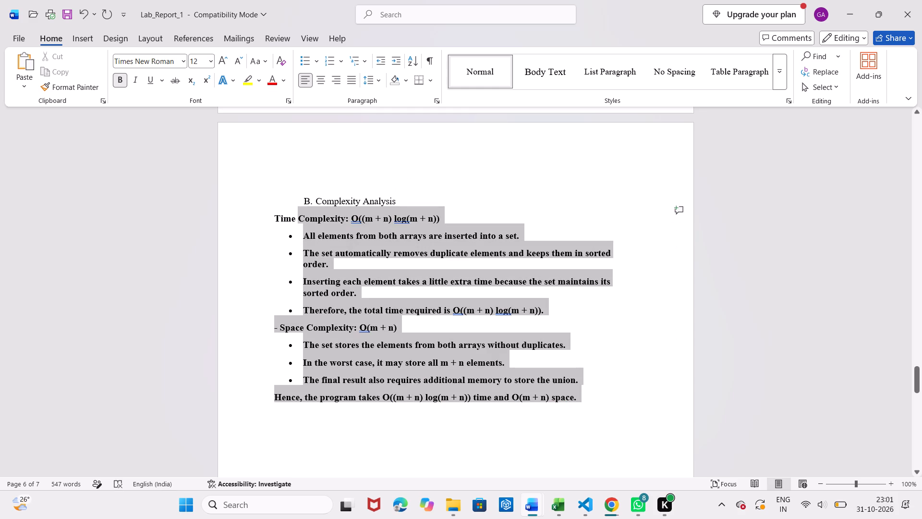
left_click_drag(309, 221, 269, 222)
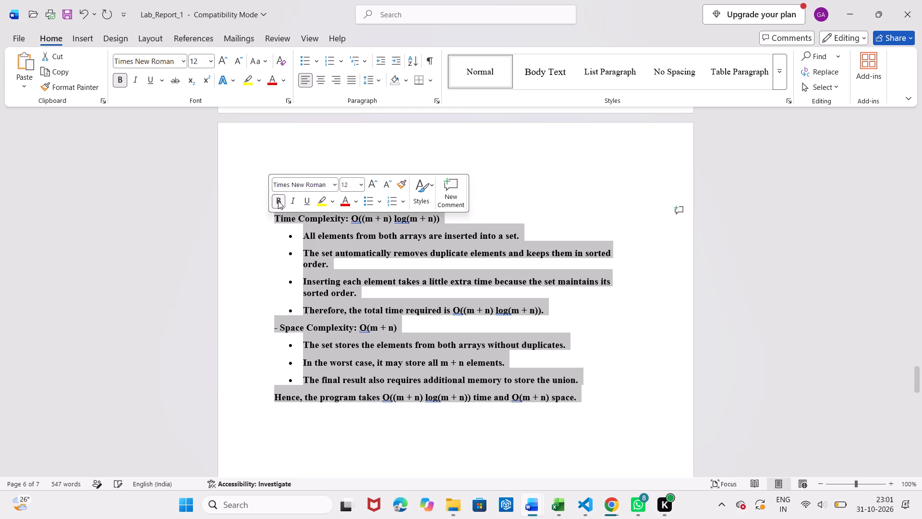
left_click(278, 201)
left_click(412, 252)
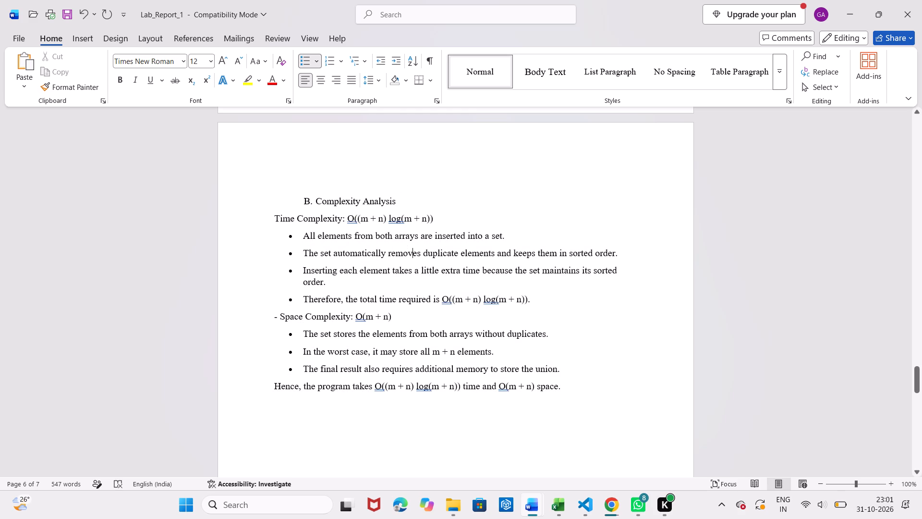
Make the "Time Complexity: O((m + n) log(m + n))" and "Space Complexity: O(m + n)" lines bold.
left_click_drag(438, 220, 274, 216)
left_click(284, 193)
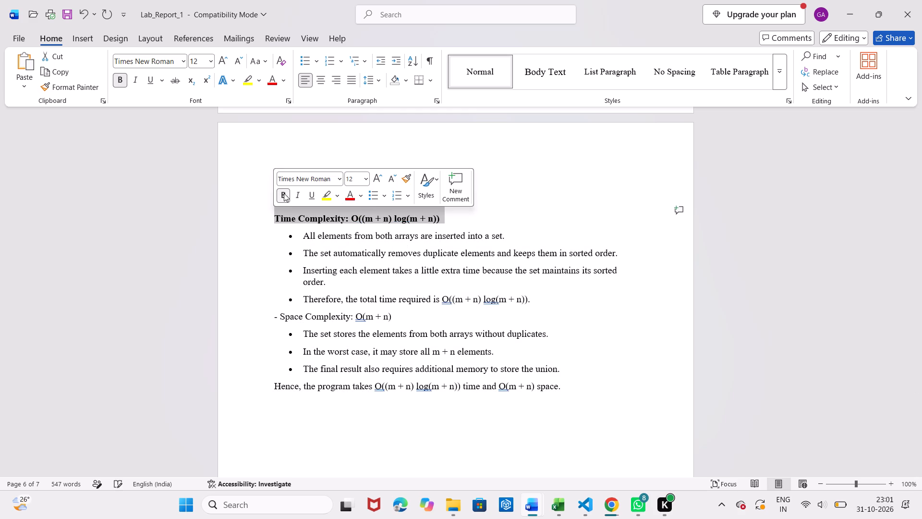
left_click_drag(391, 319, 275, 313)
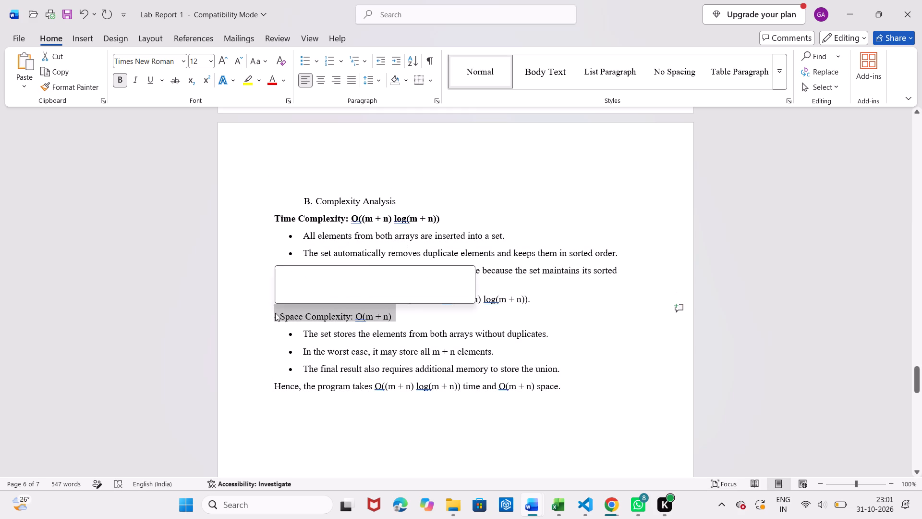
left_click(282, 291)
left_click(354, 372)
scroll(354, 372, "down", 1)
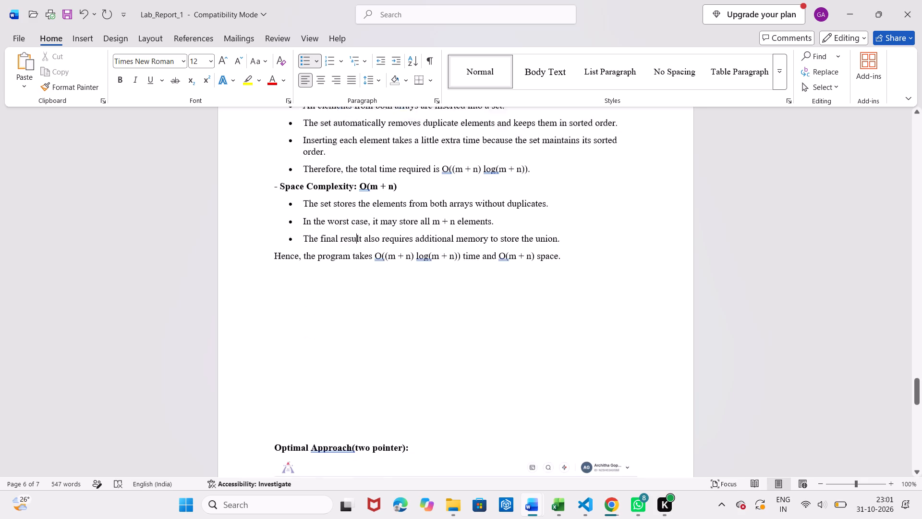
In Chrome, run the Union of Two Sorted Arrays code and show its enlarged test-case results beside the problem description.
scroll(354, 372, "down", 1)
left_click(300, 267)
left_click(282, 238)
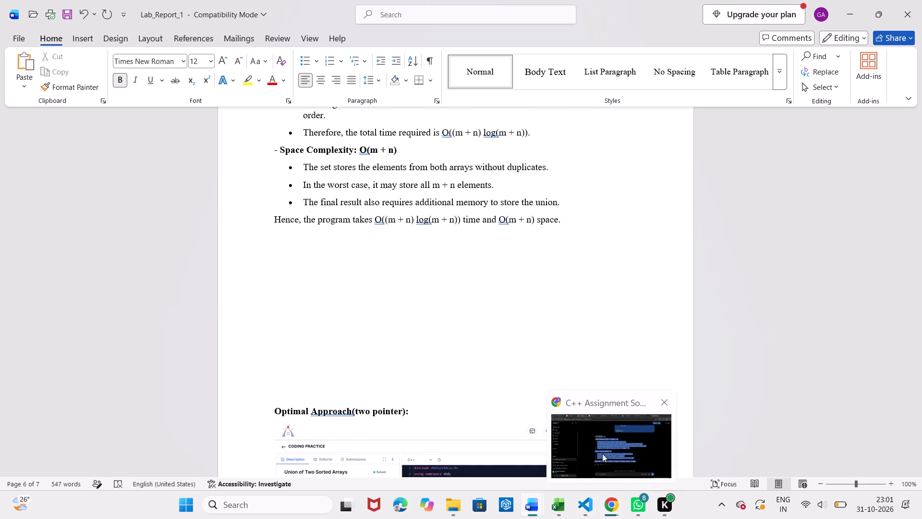
left_click(602, 454)
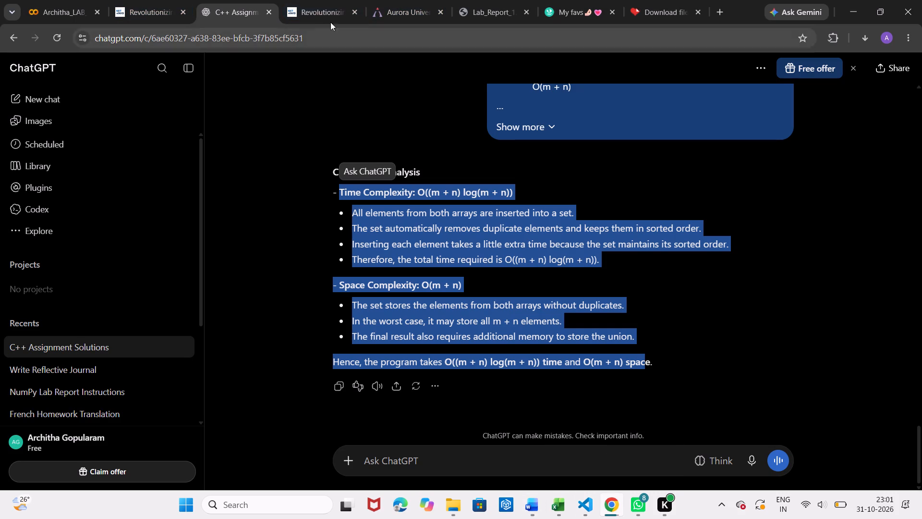
left_click(313, 10)
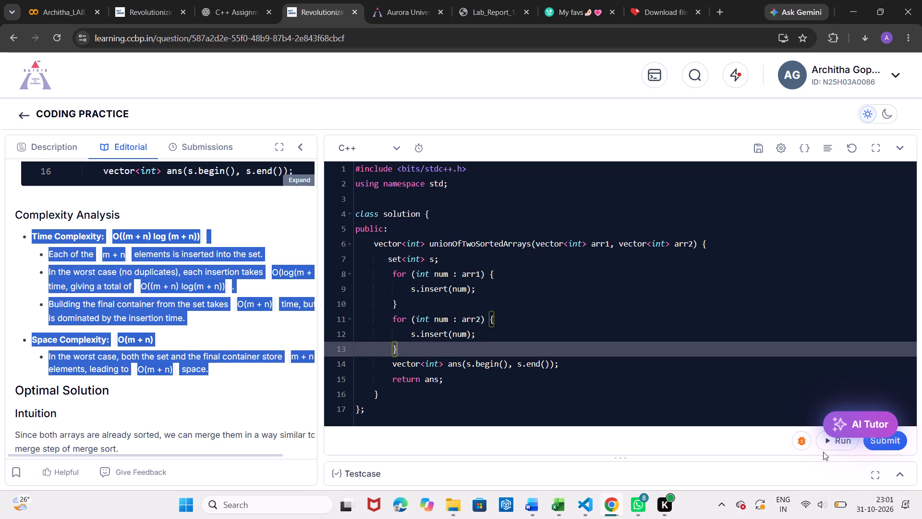
left_click(825, 439)
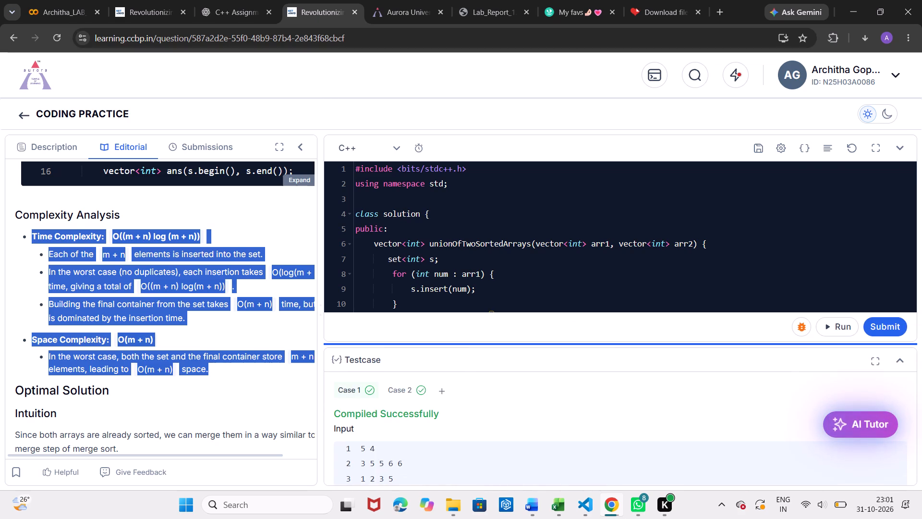
left_click_drag(467, 344, 466, 147)
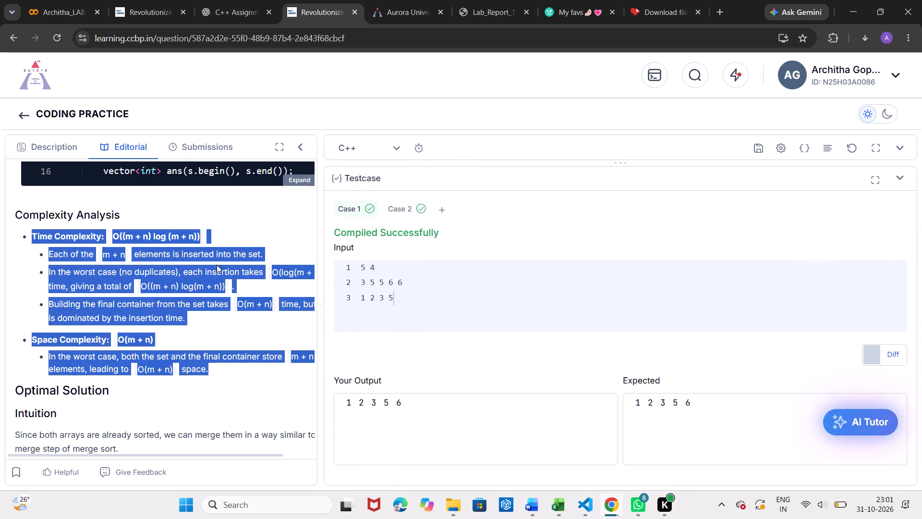
left_click(213, 269)
left_click(52, 148)
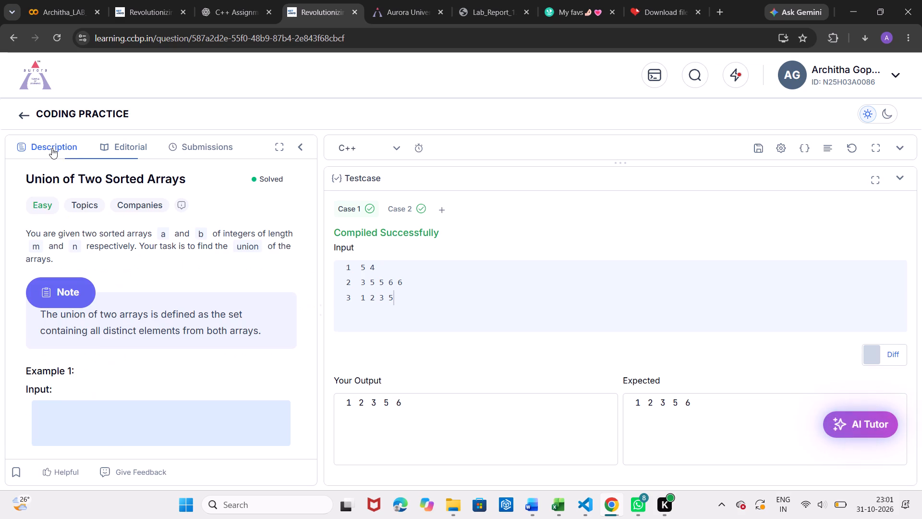
scroll(164, 276, "right", 1)
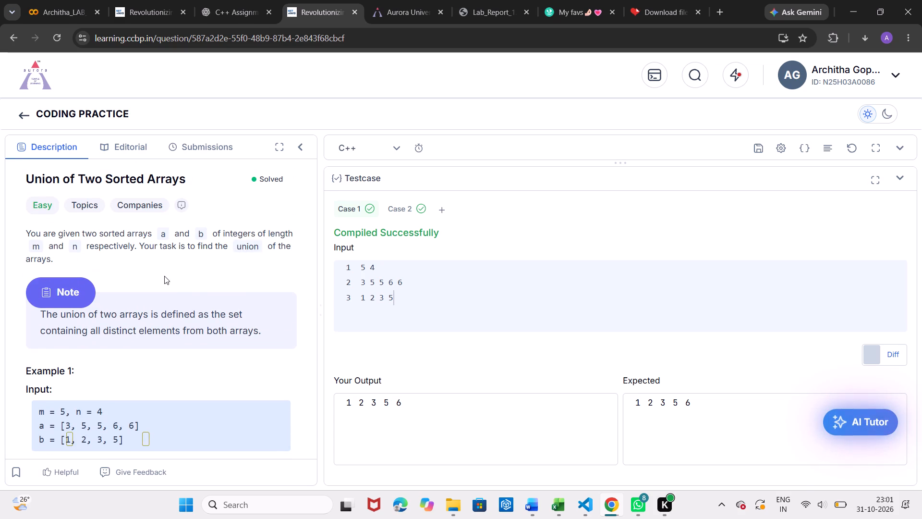
Capture a screenshot of the coding practice page, covering the problem description, Case 1 input, Your Output and Expected.
key("Print")
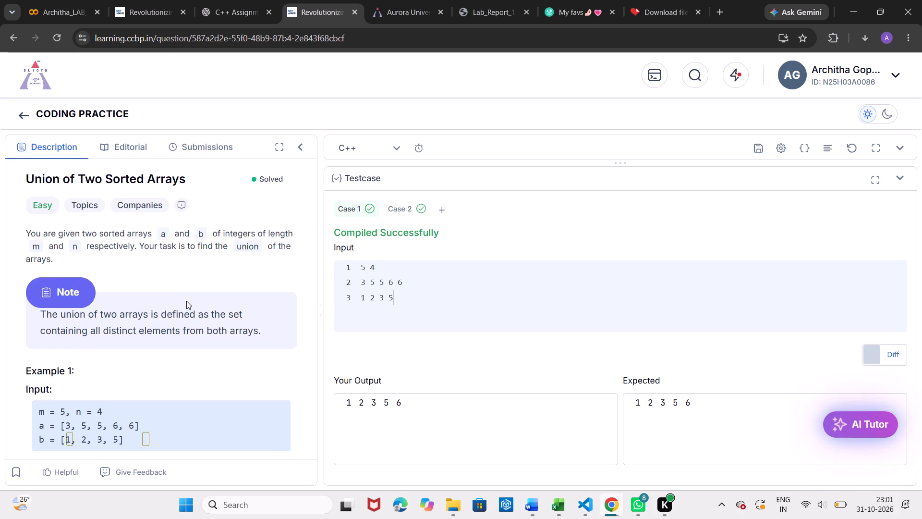
left_click_drag(7, 54, 691, 475)
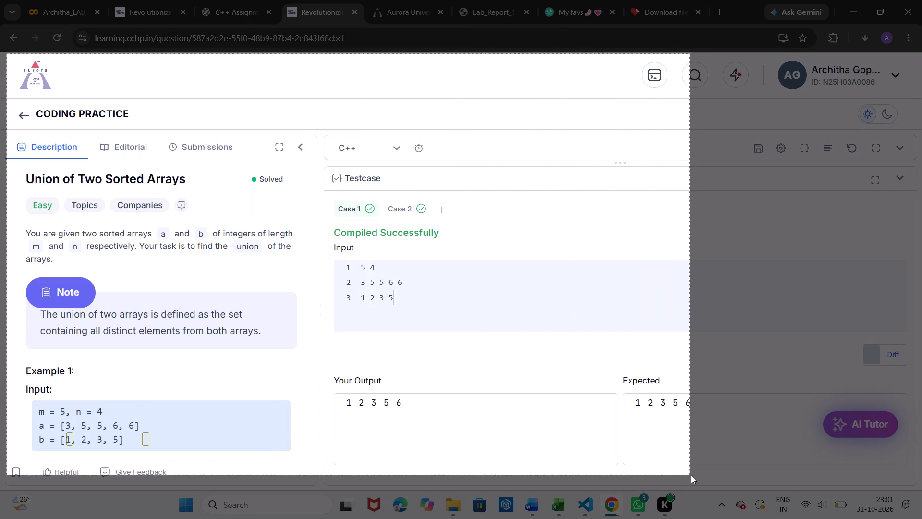
left_click_drag(691, 475, 846, 490)
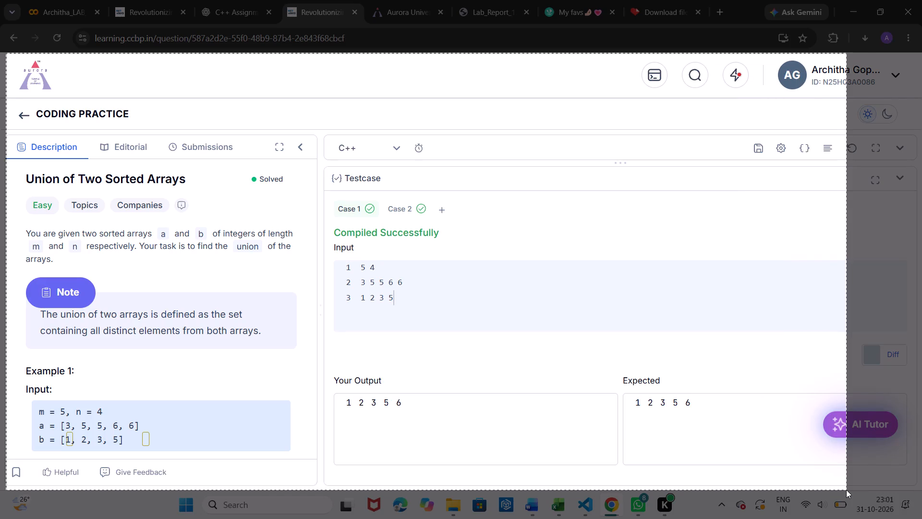
left_click_drag(846, 490, 921, 480)
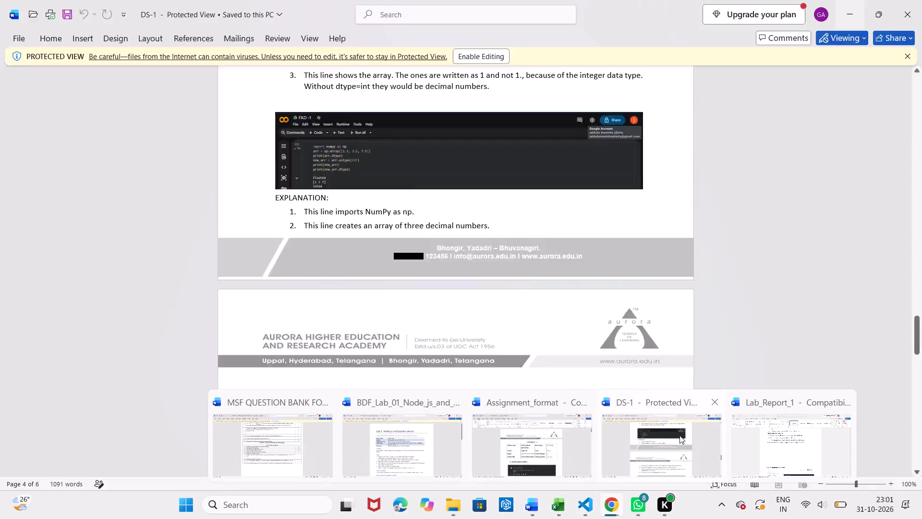
In the Lab_Report_1 Word document, delete the blank lines between 2.3's brute-force concluding sentence and the "Optimal Approach(two pointer):" heading.
left_click(785, 450)
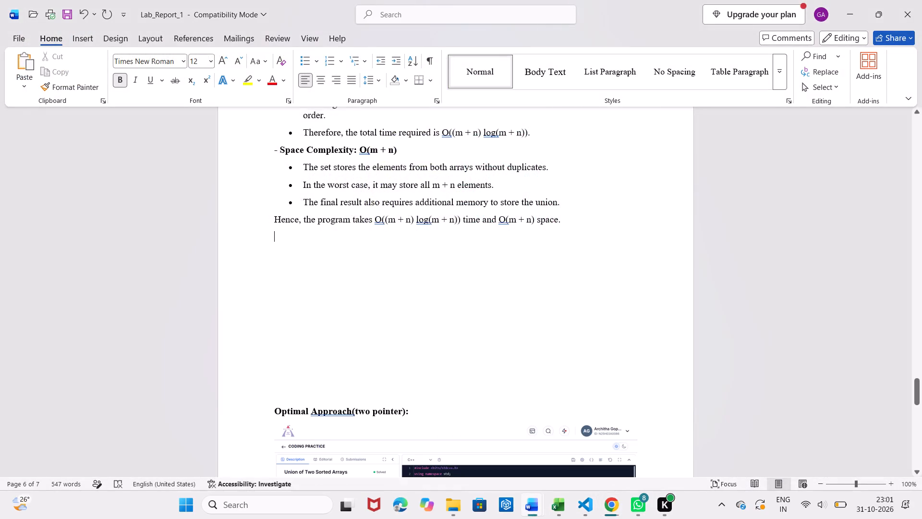
left_click(312, 391)
key("BackSpace")
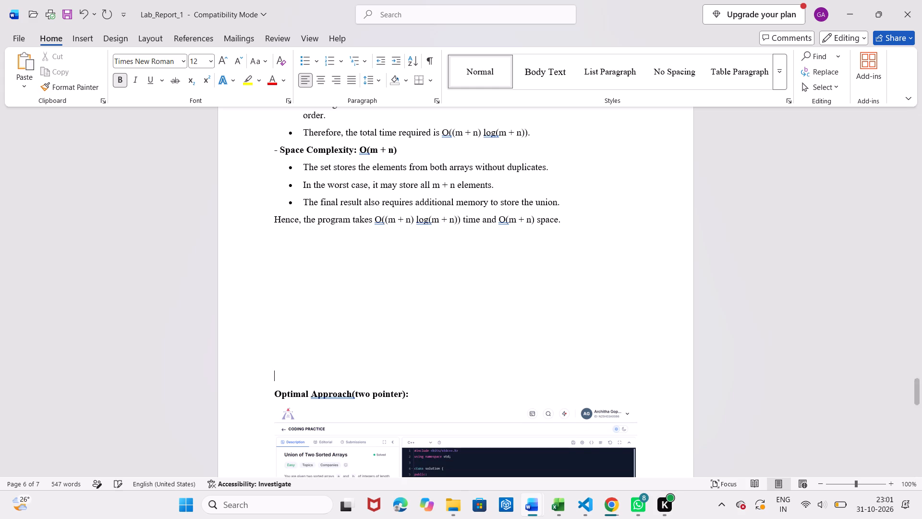
key("BackSpace")
key("BackSpace")
key("BackSpace")
key("BackSpace")
key("BackSpace")
key("BackSpace")
key("BackSpace")
key("BackSpace")
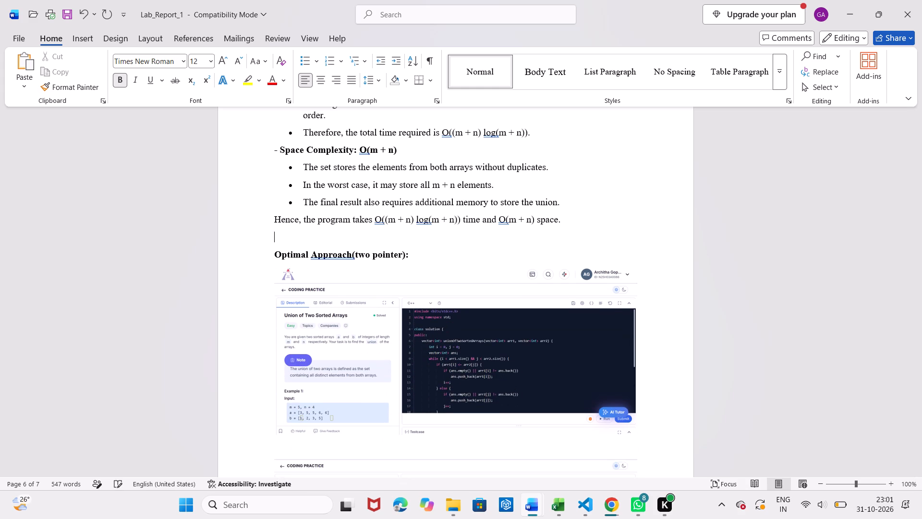
key("BackSpace")
Paste the captured output screenshot on a new unnumbered line under 2.3's "Screen Shot of Output vs Expected Output" heading.
scroll(344, 419, "down", 4)
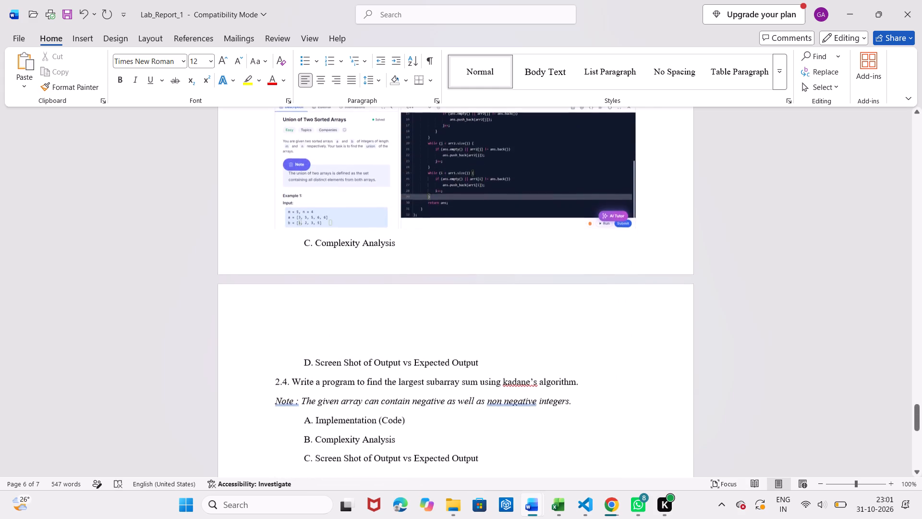
scroll(344, 419, "down", 1)
scroll(356, 286, "up", 1)
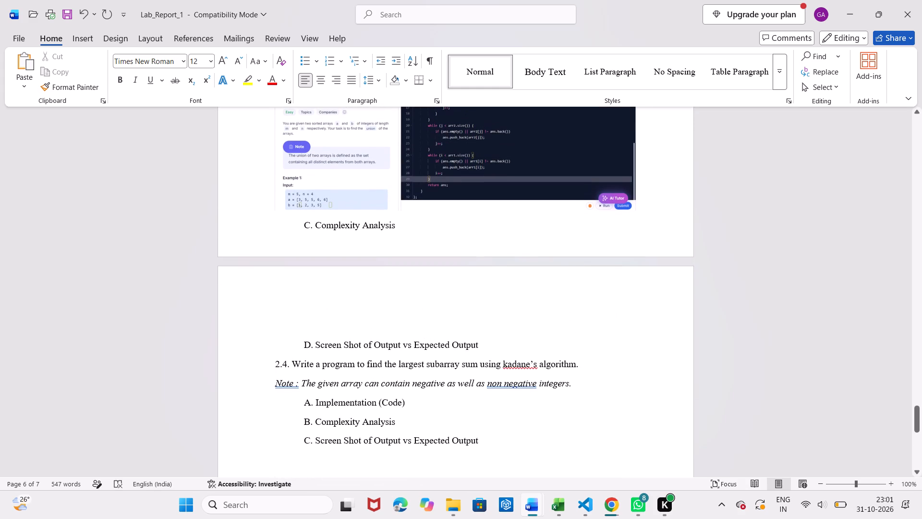
left_click(491, 347)
key("Return")
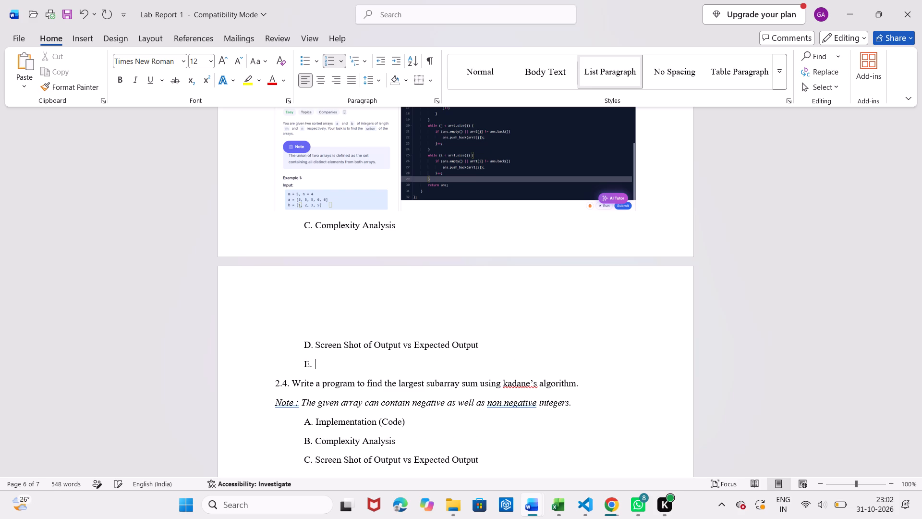
key("BackSpace")
key("BackSpace")
key("BackSpace")
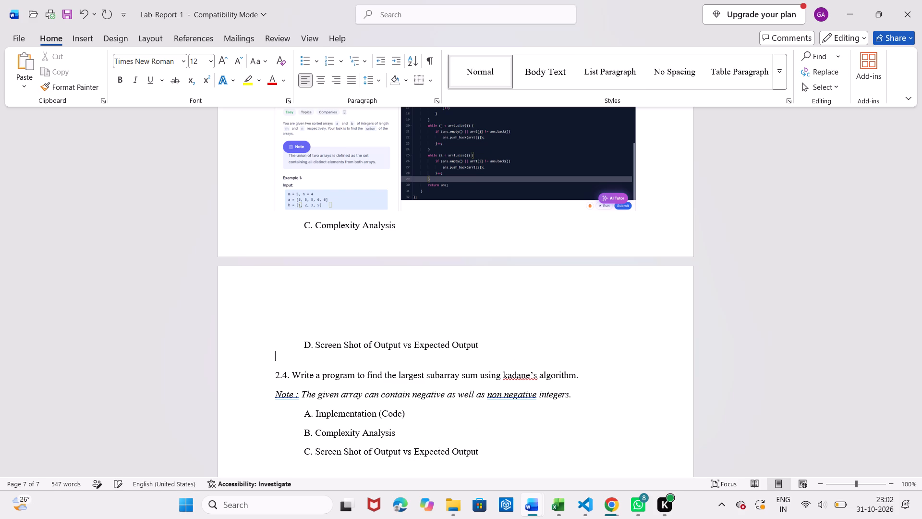
key("ctrl+v")
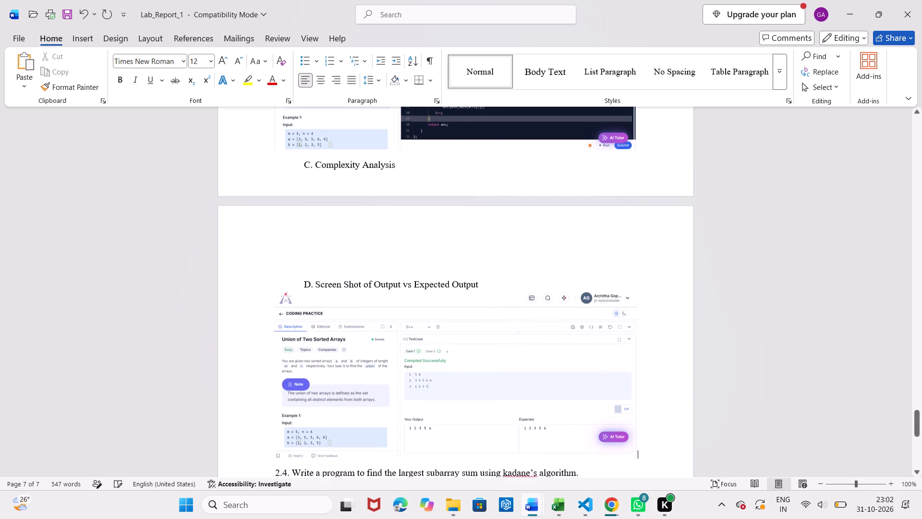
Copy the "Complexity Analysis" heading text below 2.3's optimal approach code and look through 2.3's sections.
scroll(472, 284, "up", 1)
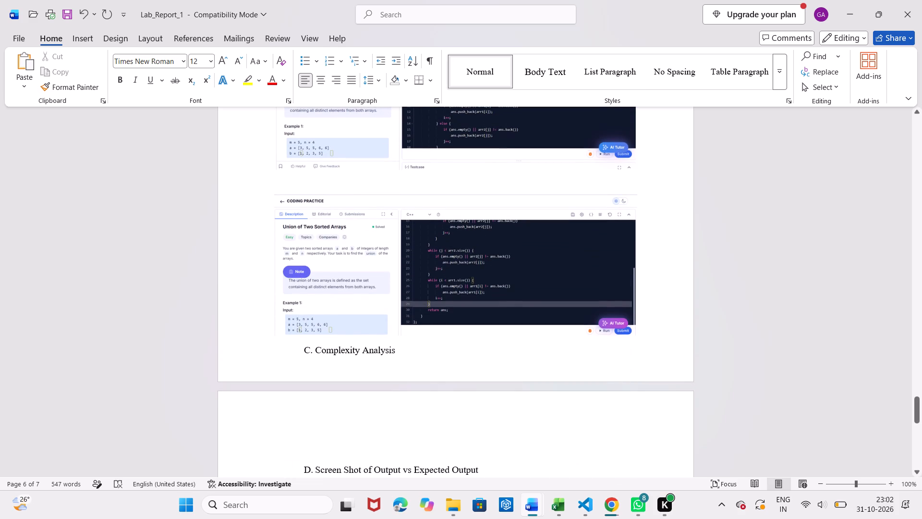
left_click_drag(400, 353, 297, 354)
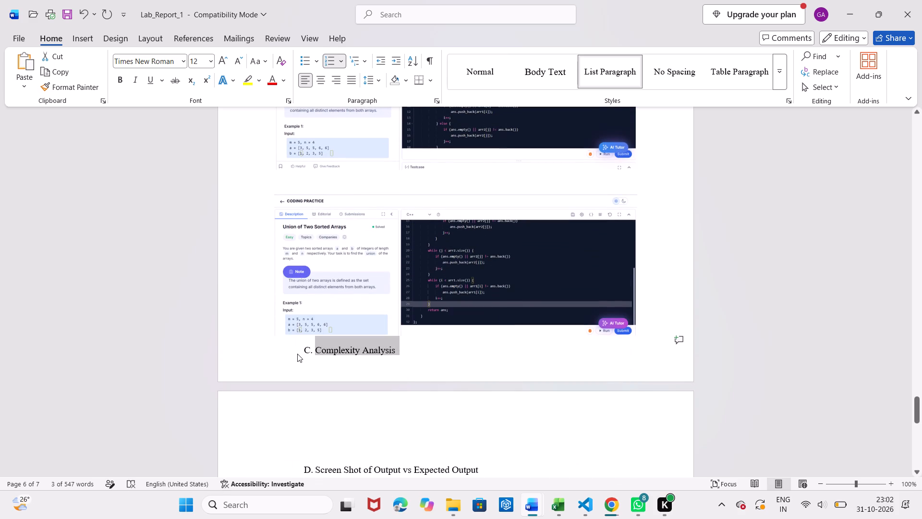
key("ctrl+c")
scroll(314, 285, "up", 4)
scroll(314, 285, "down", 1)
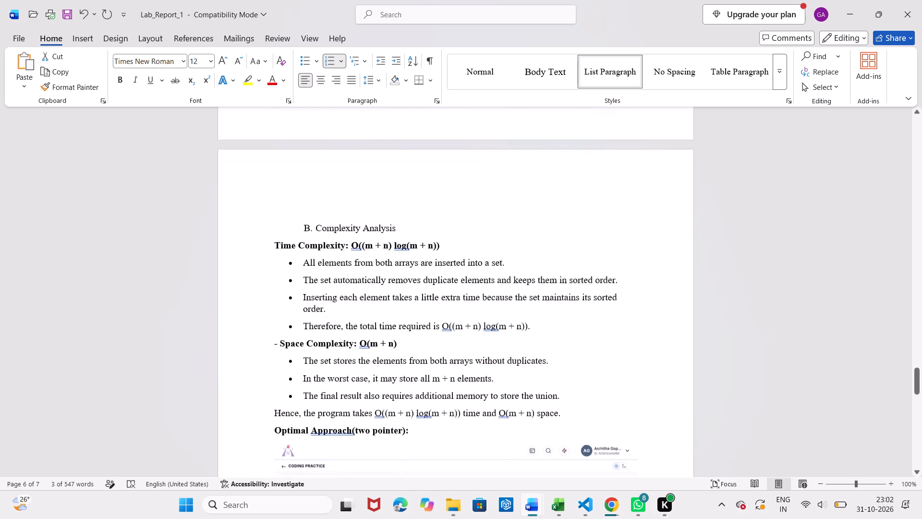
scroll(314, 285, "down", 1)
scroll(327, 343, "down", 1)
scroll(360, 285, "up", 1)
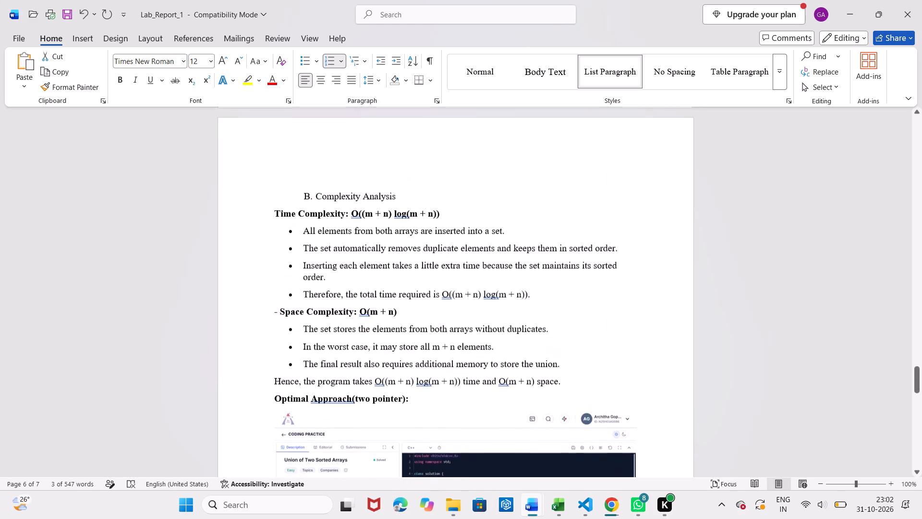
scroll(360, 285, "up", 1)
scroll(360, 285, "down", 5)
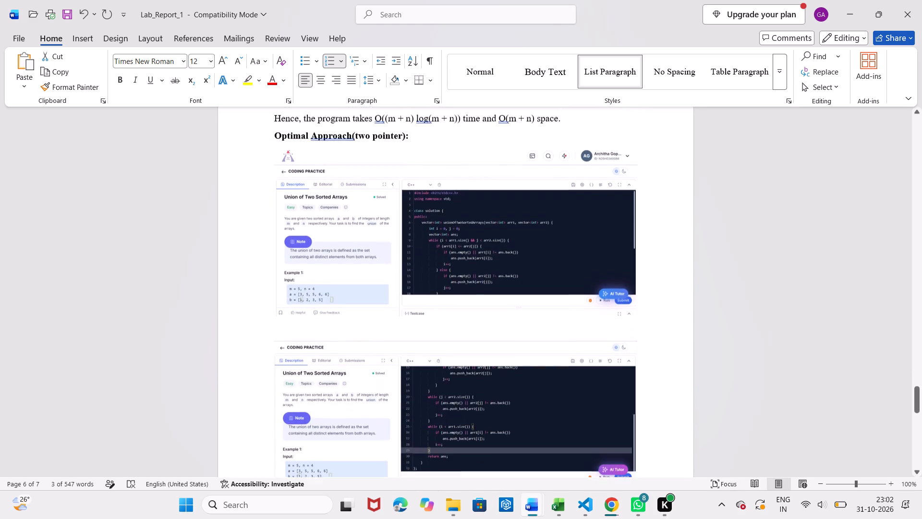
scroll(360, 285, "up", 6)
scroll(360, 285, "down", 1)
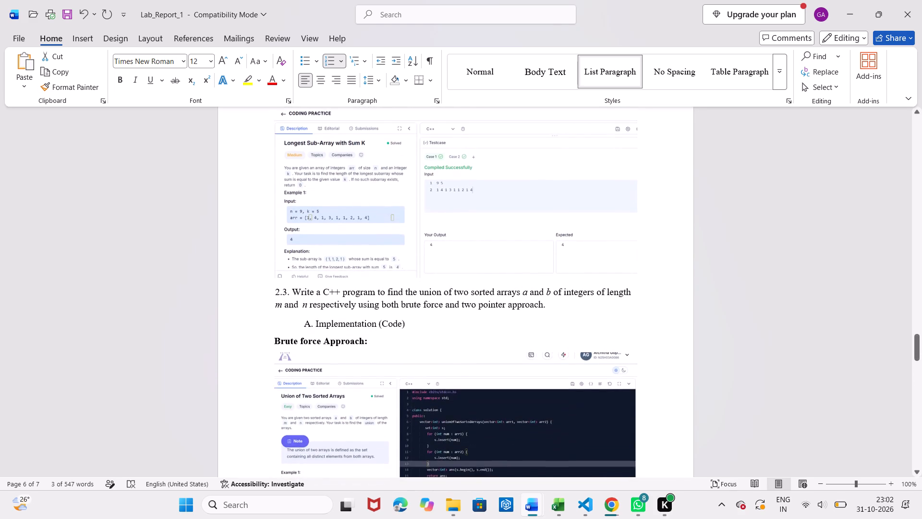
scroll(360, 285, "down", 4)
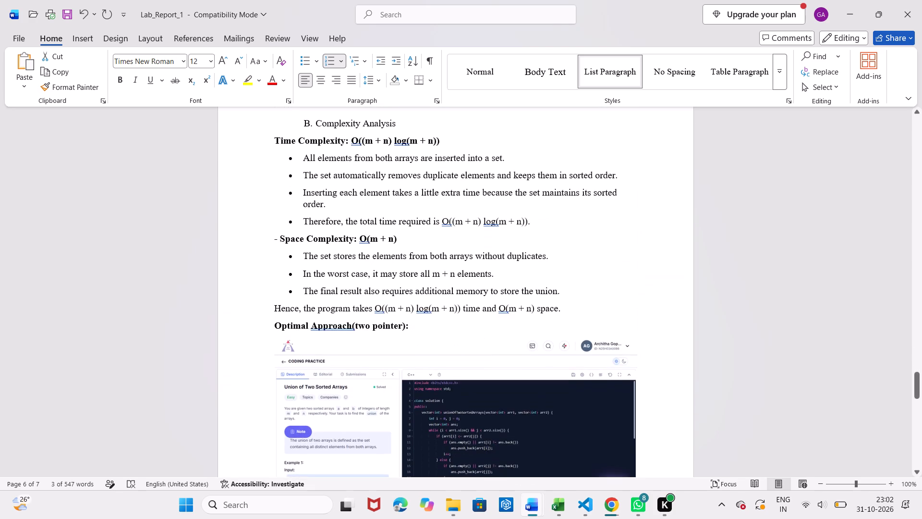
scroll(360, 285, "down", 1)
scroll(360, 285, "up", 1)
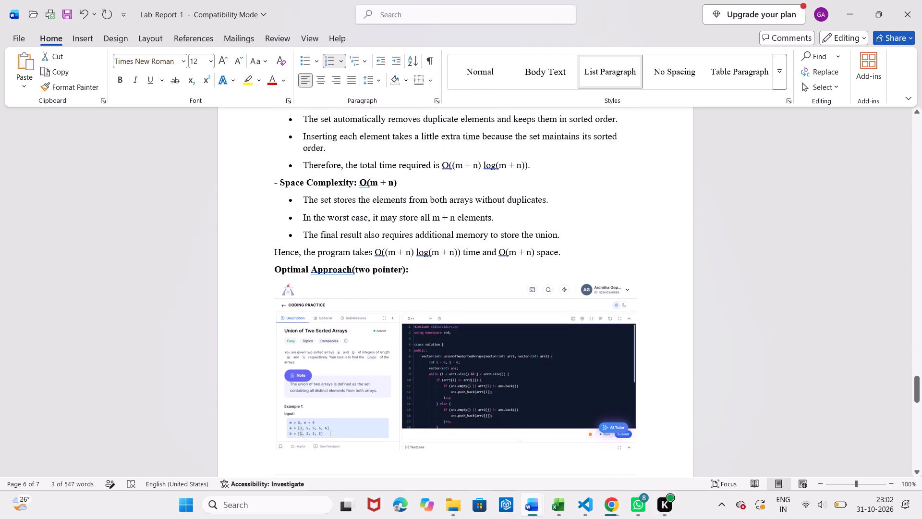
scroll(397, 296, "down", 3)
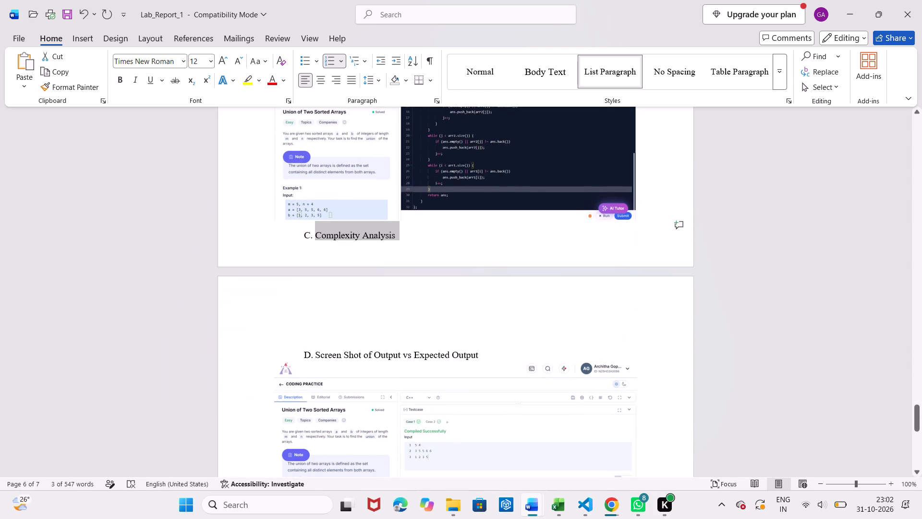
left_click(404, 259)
Copy the "Implementation (Code)" heading text above 2.3's brute-force approach code.
scroll(404, 259, "up", 1)
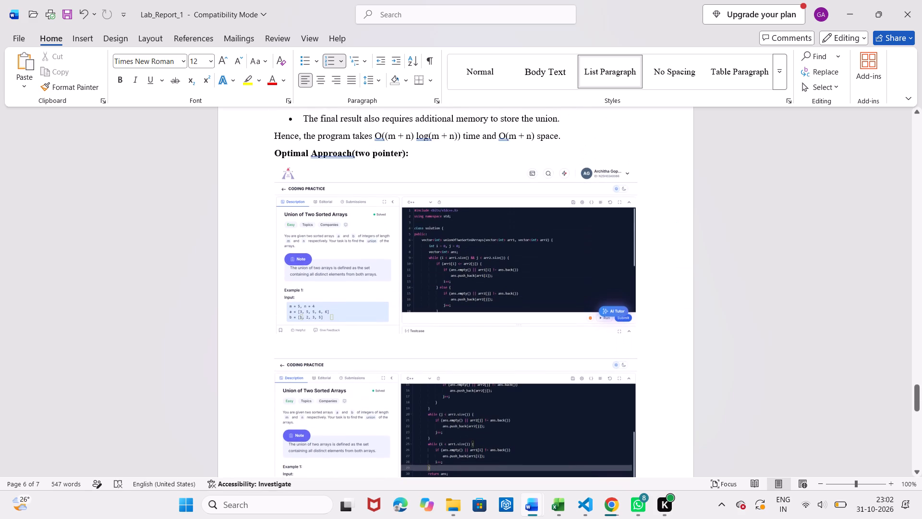
scroll(404, 259, "up", 3)
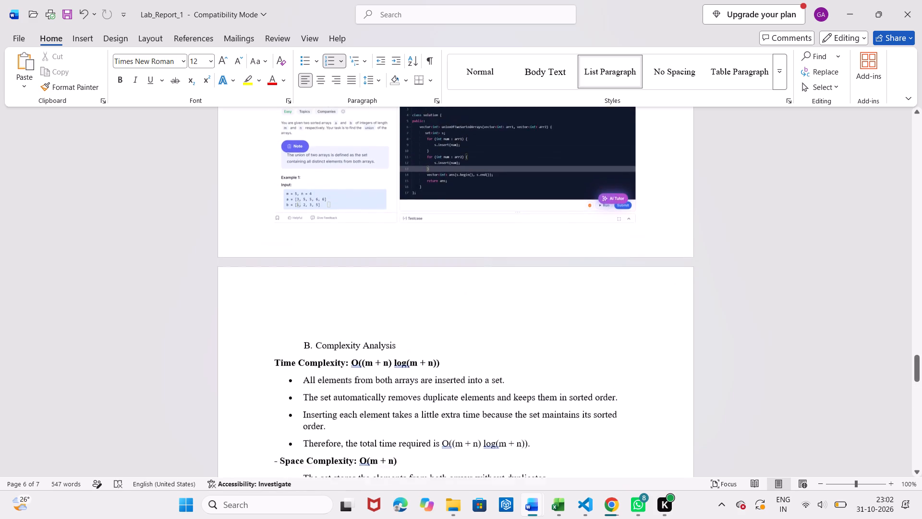
scroll(404, 259, "up", 2)
scroll(404, 259, "down", 1)
left_click(410, 213)
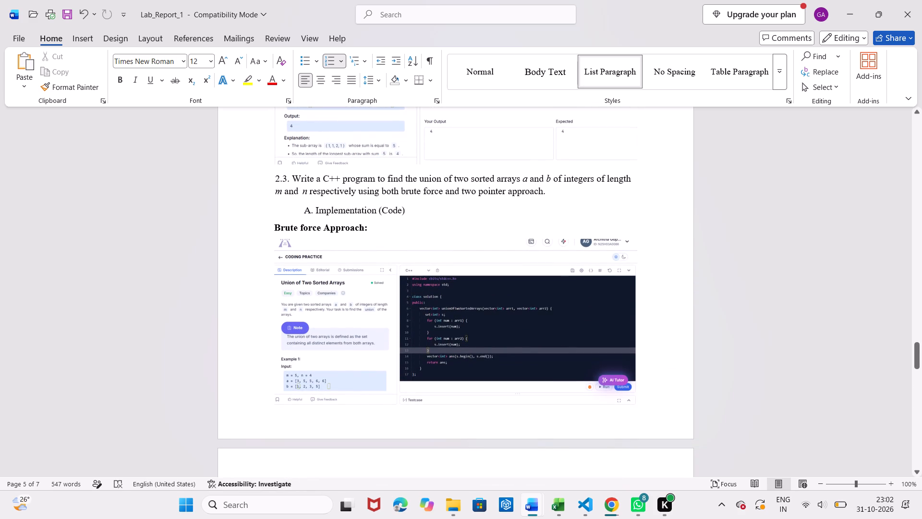
left_click_drag(410, 213, 319, 215)
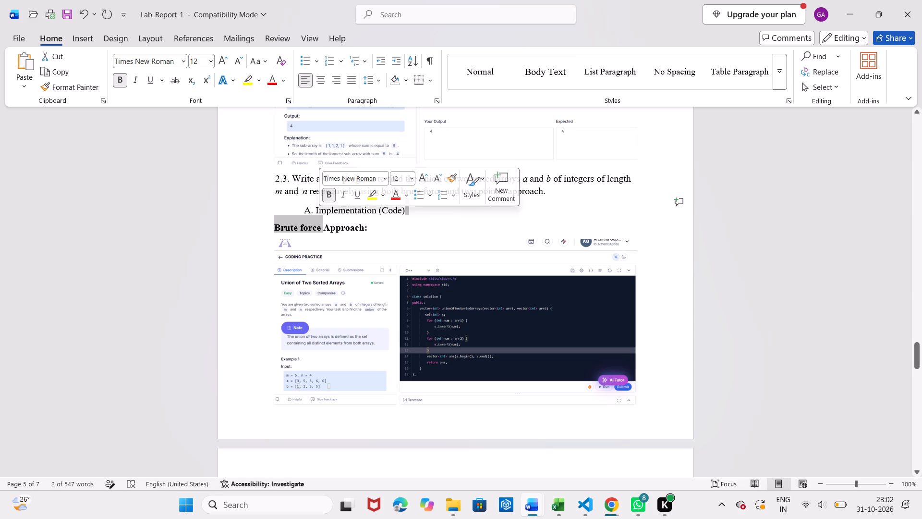
left_click(410, 215)
left_click_drag(410, 215, 300, 200)
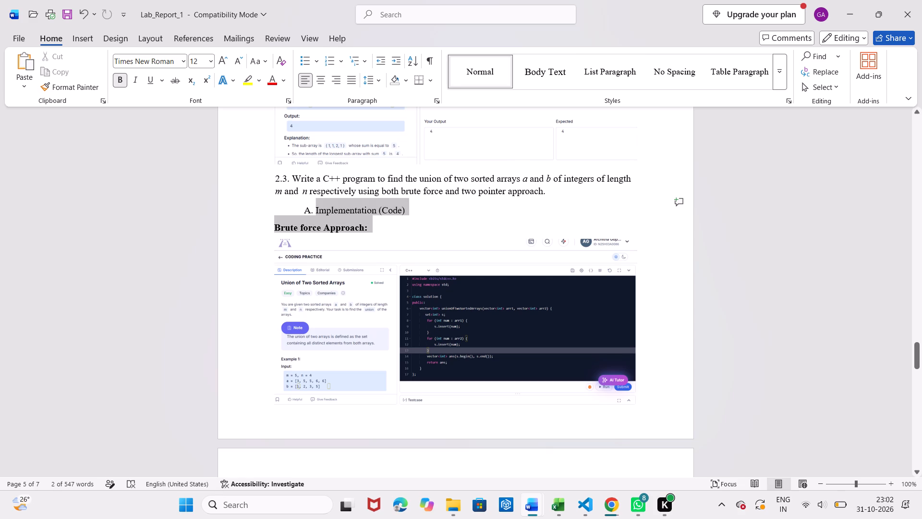
left_click_drag(300, 200, 301, 209)
left_click(301, 209)
left_click_drag(410, 210, 333, 210)
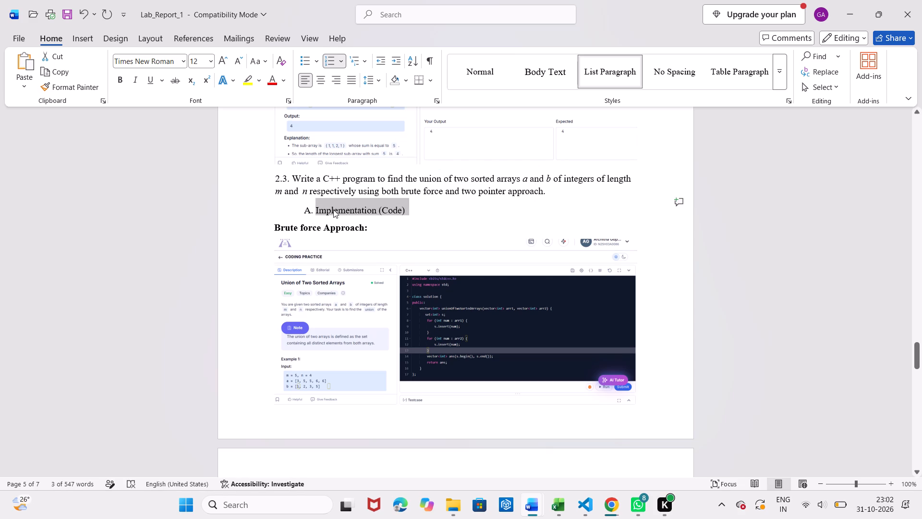
key("ctrl+c")
Paste the copied "Implementation (Code)" heading on a new line under 2.3's "Optimal Approach(two pointer):" heading.
scroll(370, 270, "down", 2)
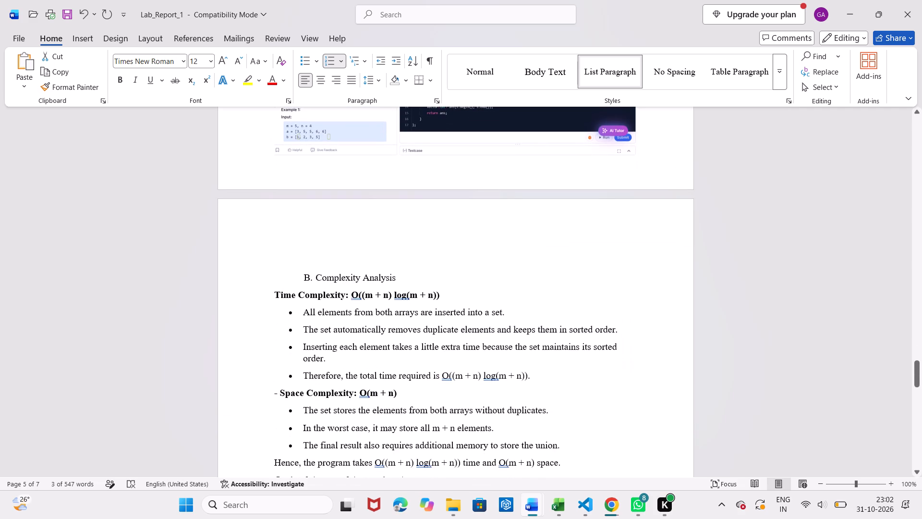
scroll(376, 295, "down", 1)
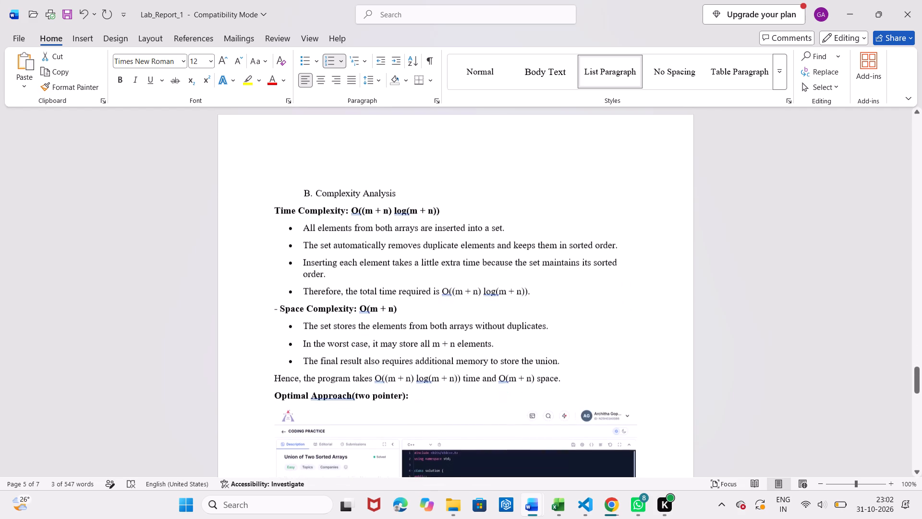
scroll(376, 295, "down", 2)
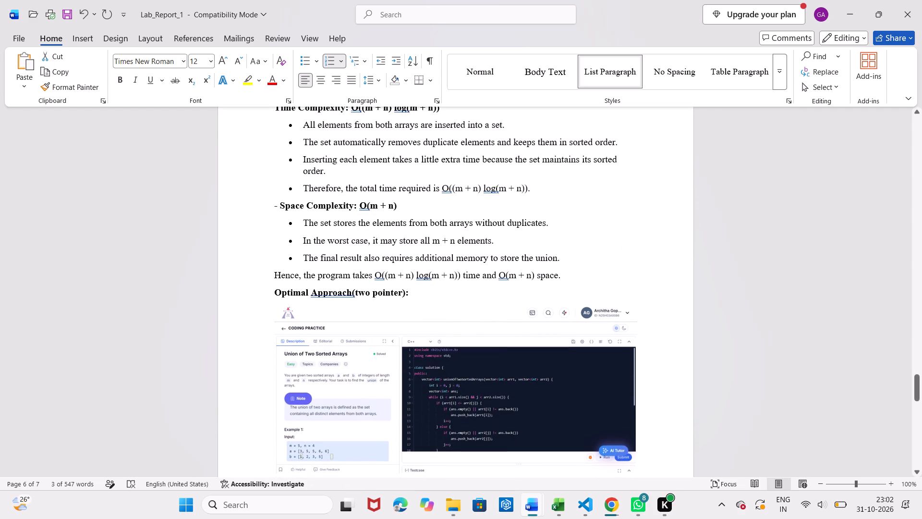
left_click(418, 295)
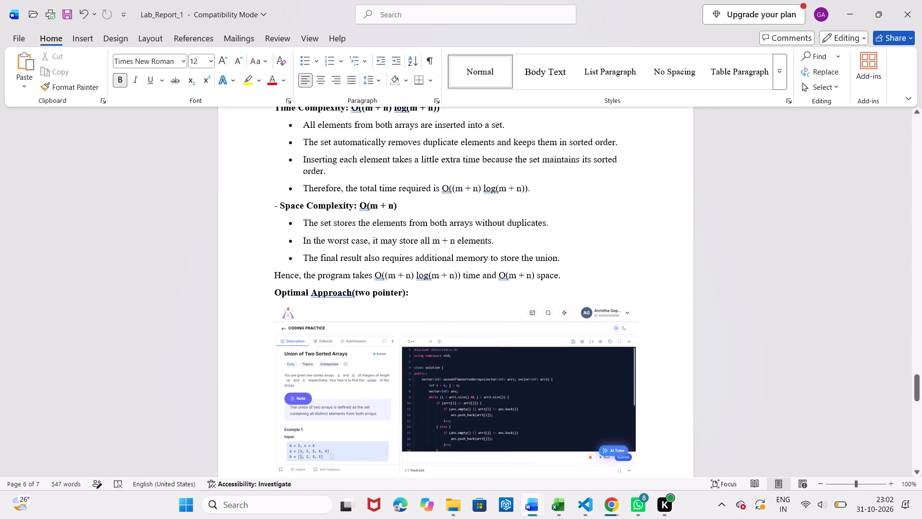
key("Return")
key("ctrl+v")
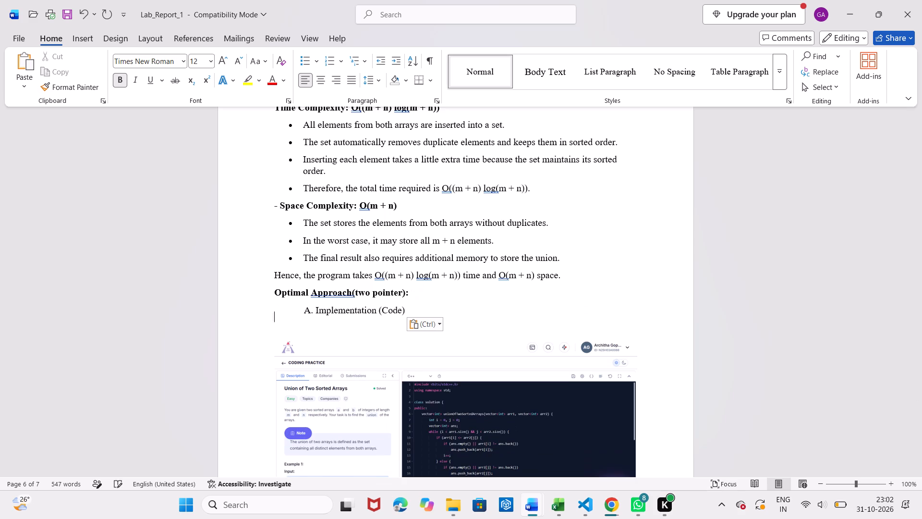
Add an unnumbered, unindented blank line under the "Complexity Analysis" heading of 2.3's optimal approach.
scroll(453, 319, "down", 2)
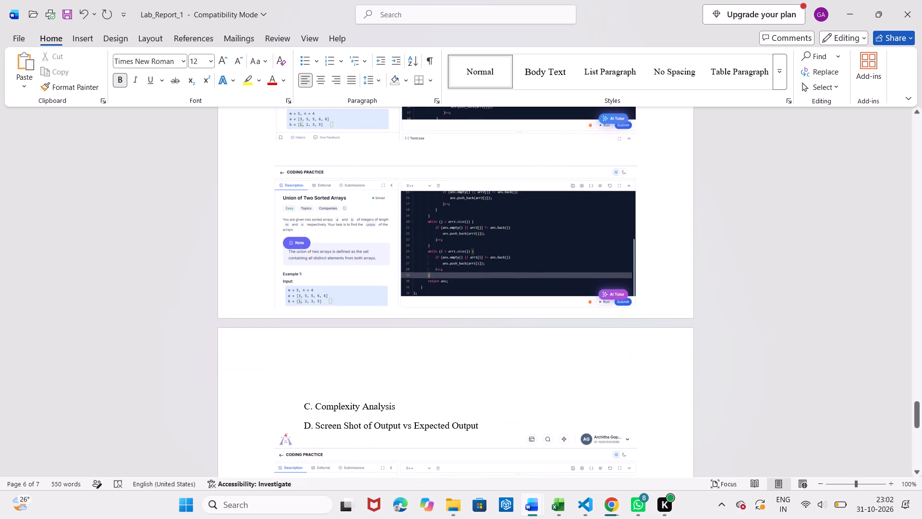
scroll(337, 395, "down", 2)
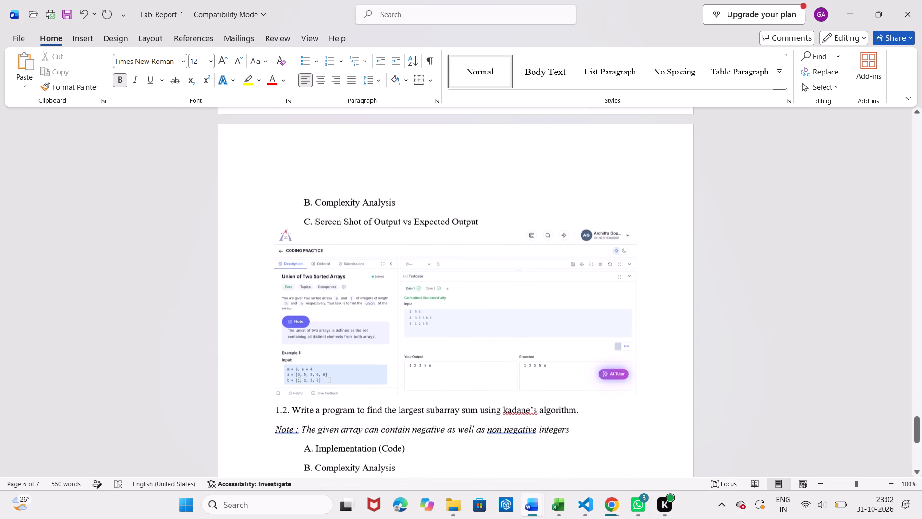
scroll(443, 267, "down", 1)
left_click(415, 182)
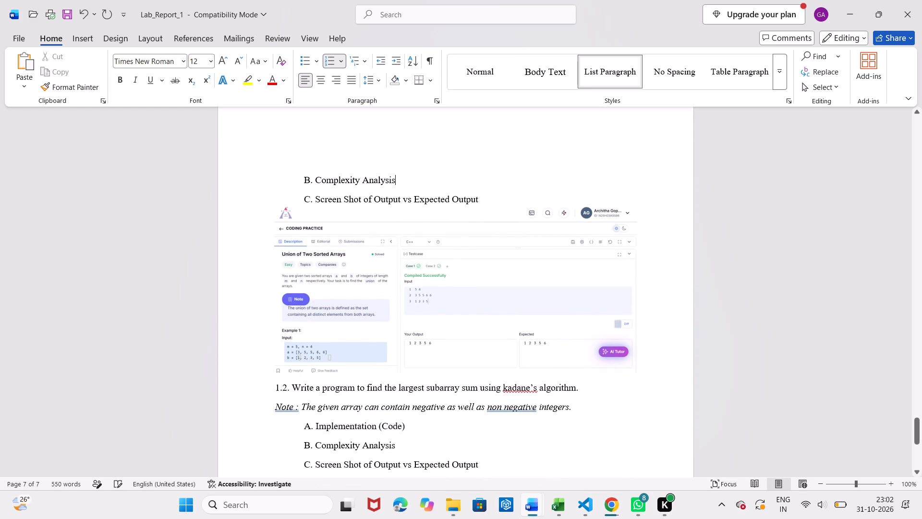
key("Return")
key("BackSpace")
key("BackSpace")
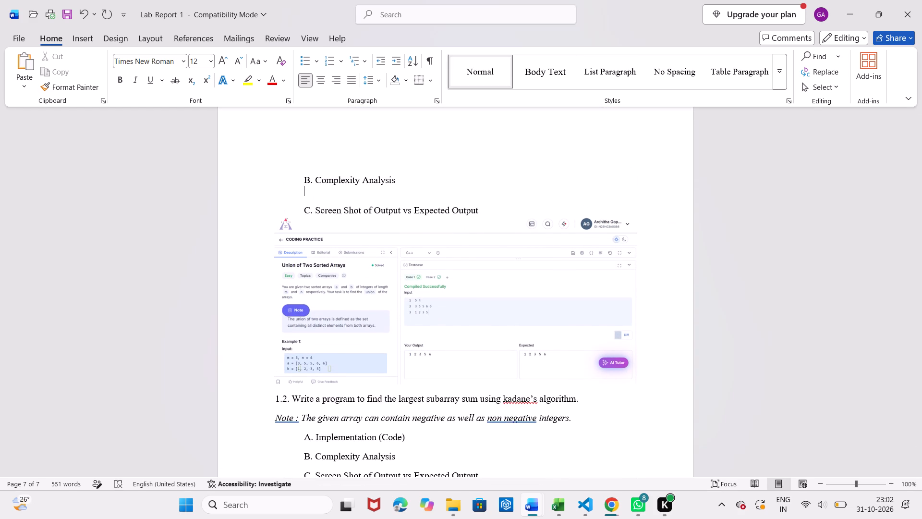
key("BackSpace")
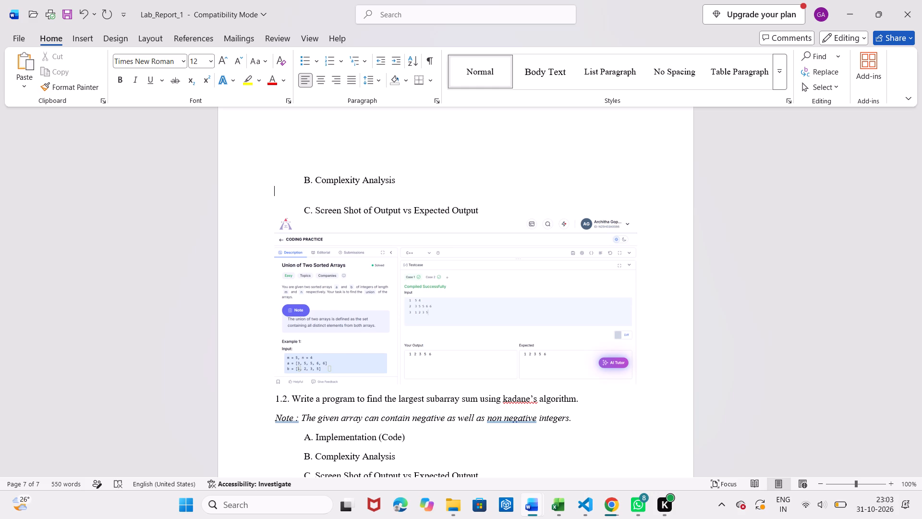
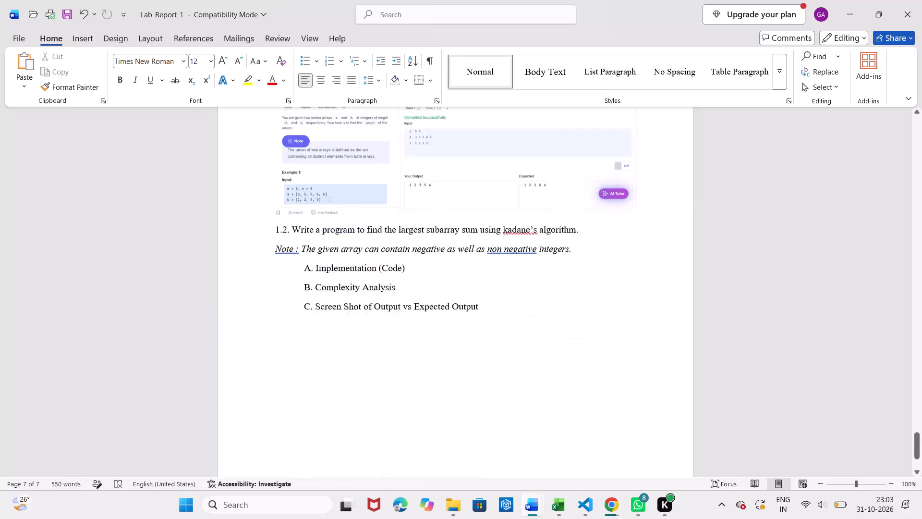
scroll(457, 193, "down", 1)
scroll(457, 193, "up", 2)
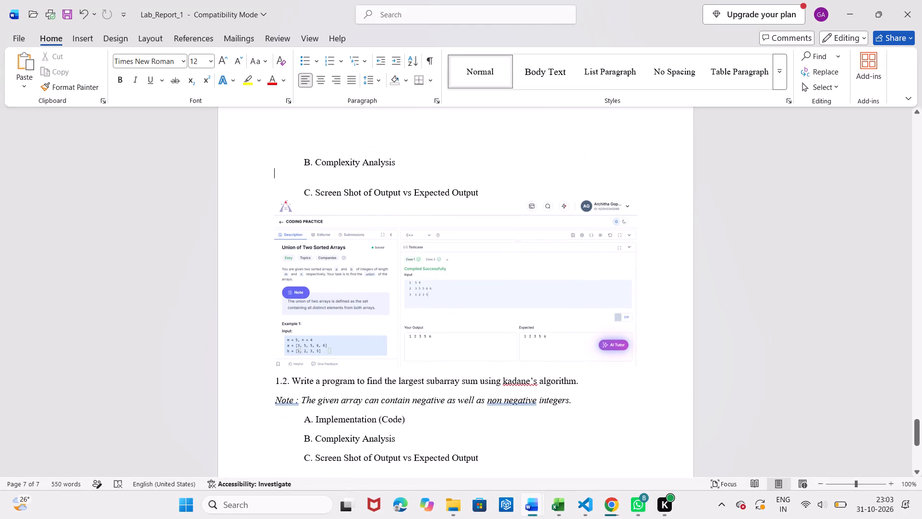
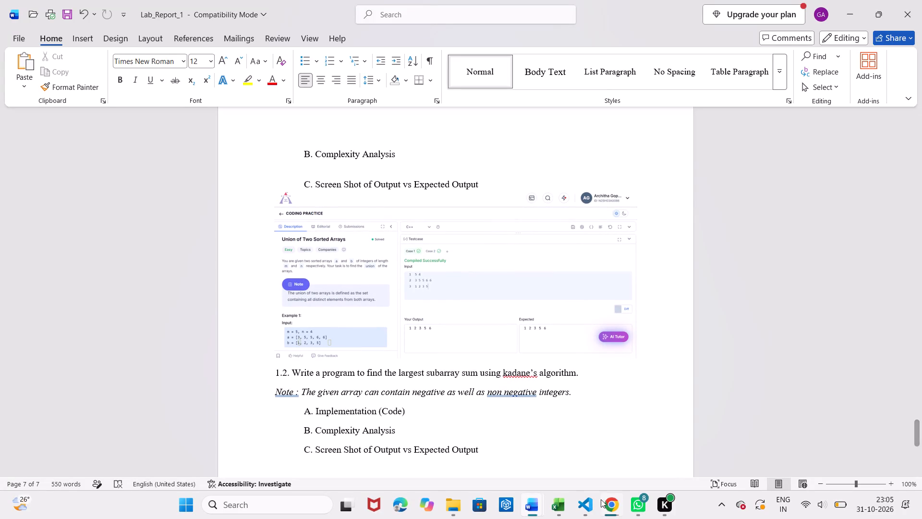
left_click(592, 461)
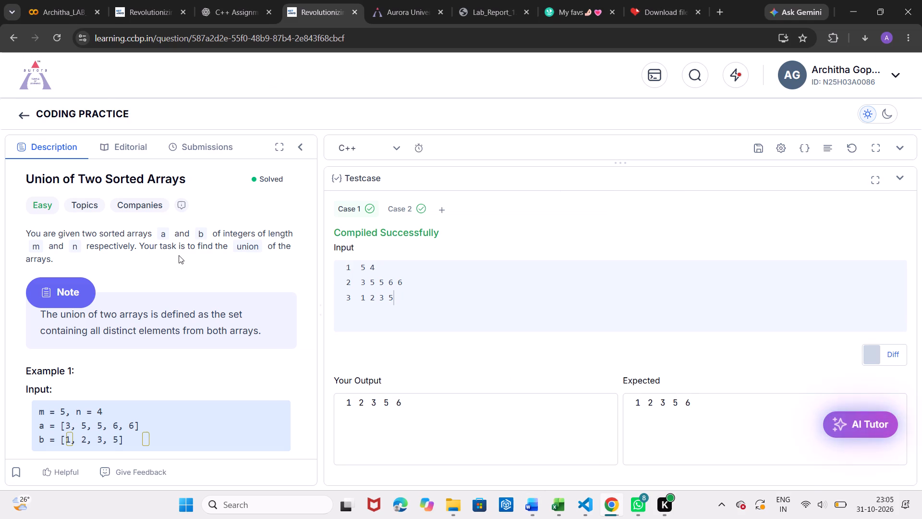
left_click(136, 140)
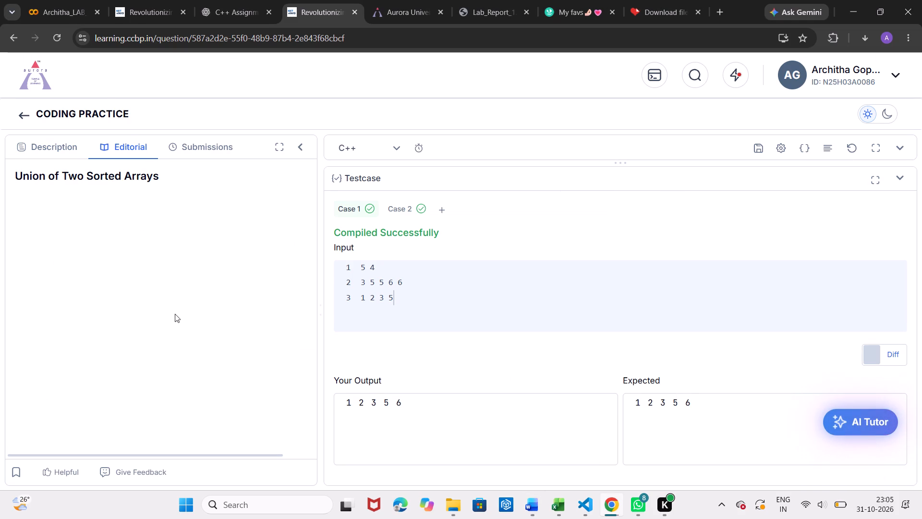
scroll(160, 339, "down", 5)
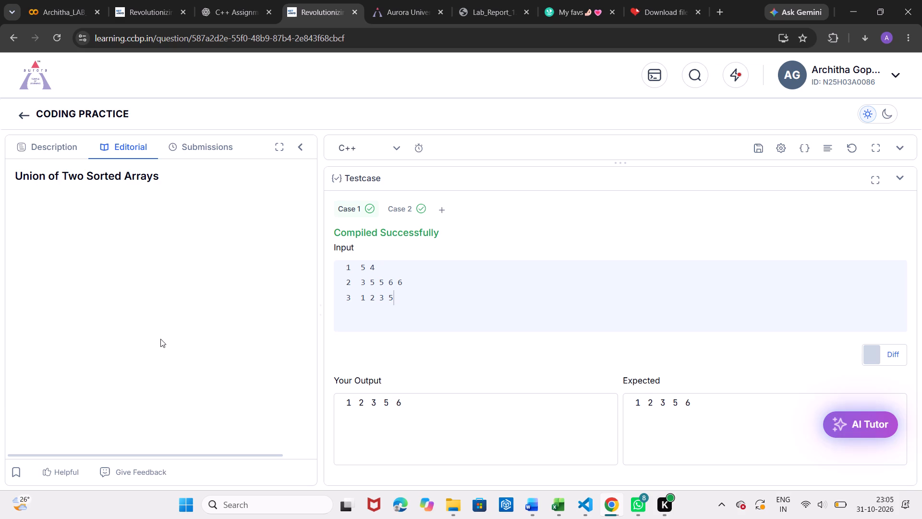
left_click(66, 136)
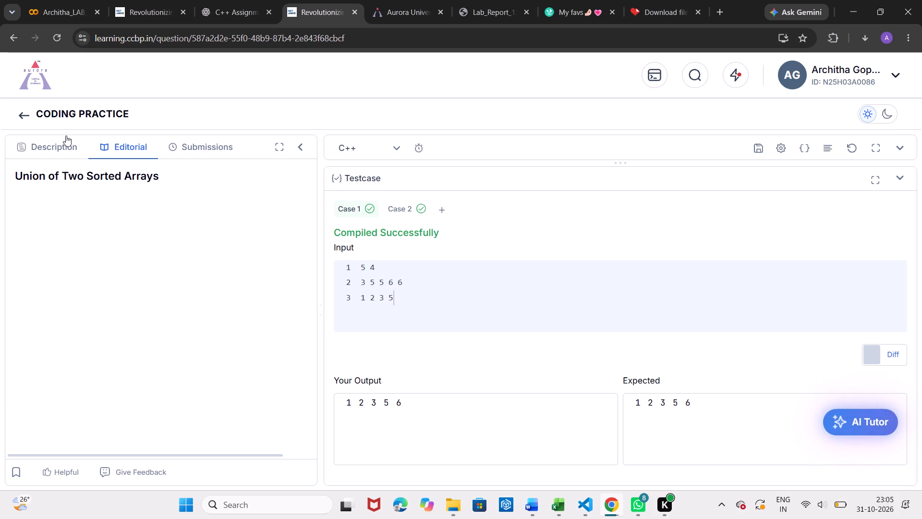
left_click(99, 144)
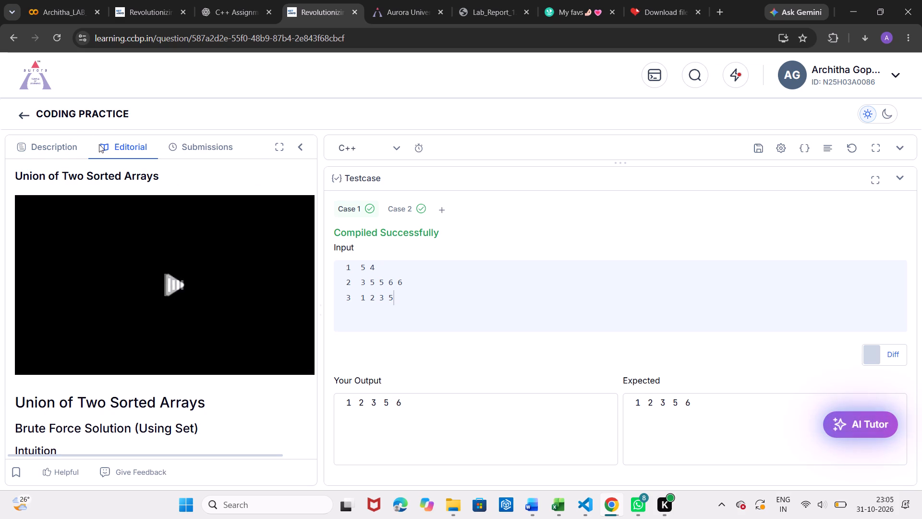
scroll(183, 319, "down", 6)
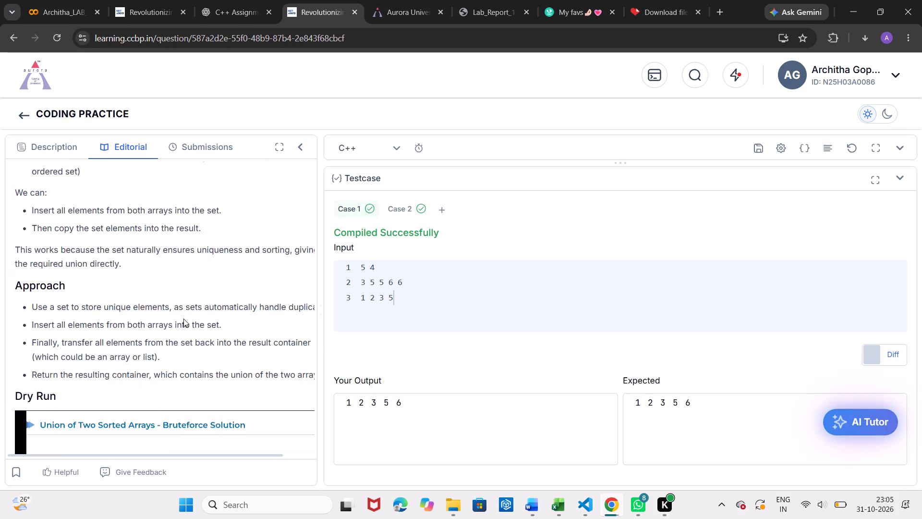
scroll(183, 319, "down", 9)
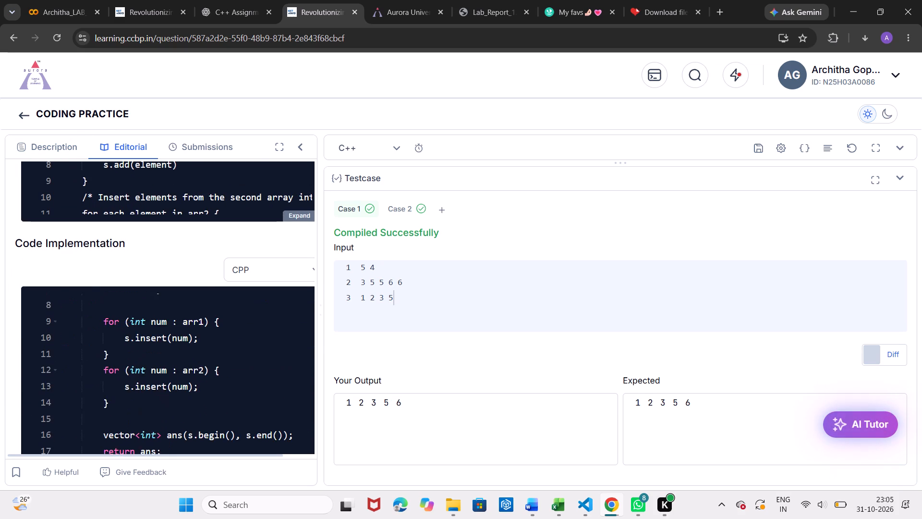
scroll(183, 319, "down", 16)
scroll(183, 319, "down", 11)
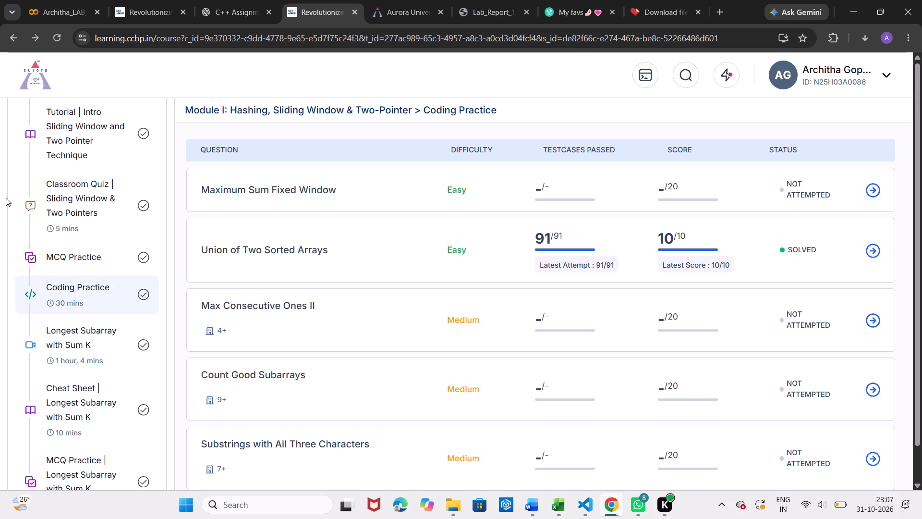
scroll(328, 326, "down", 4)
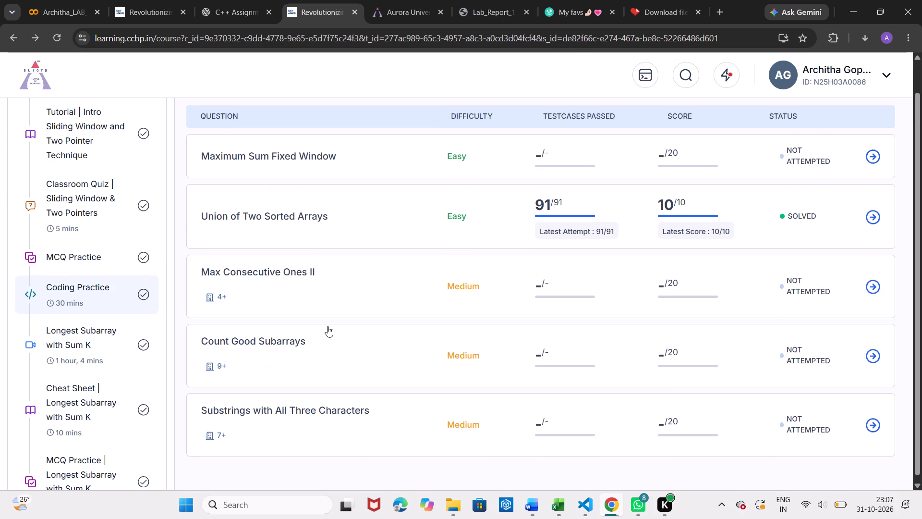
scroll(267, 358, "up", 1)
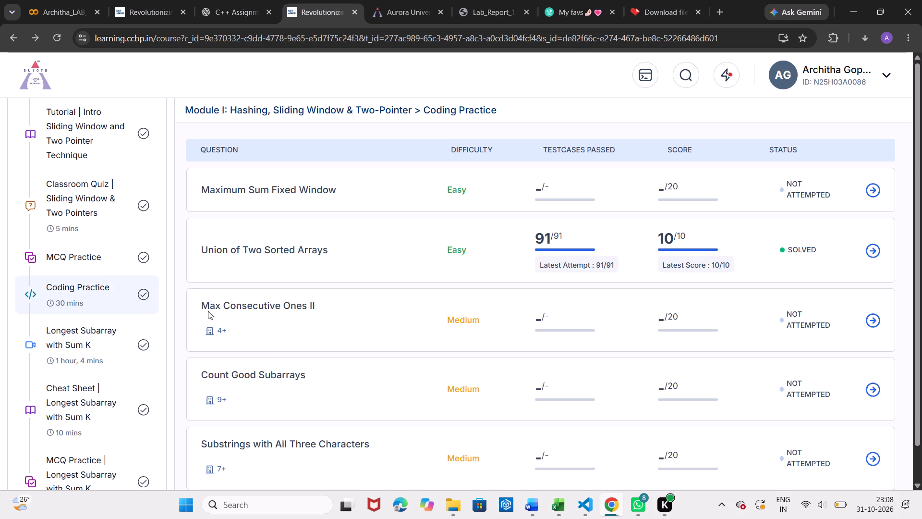
scroll(202, 312, "down", 2)
scroll(44, 337, "down", 1)
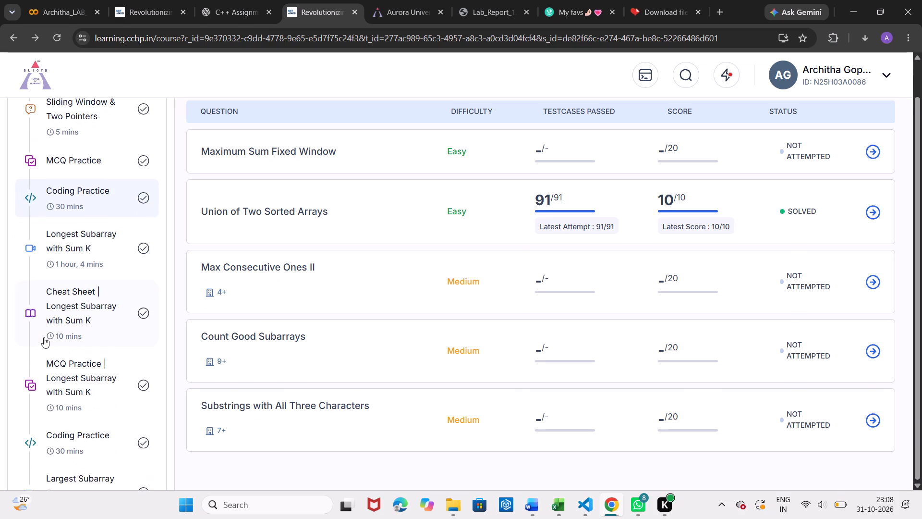
scroll(327, 291, "down", 3)
scroll(74, 337, "right", 1)
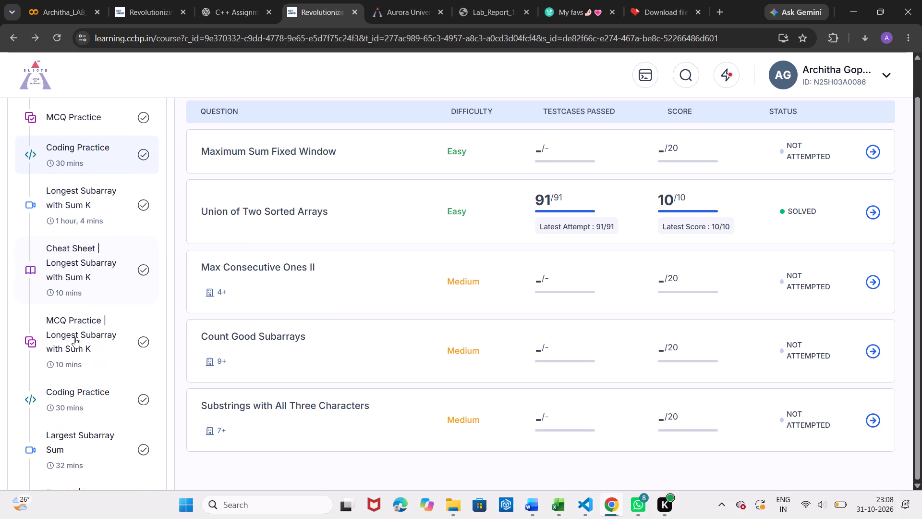
scroll(74, 337, "right", 1)
scroll(73, 289, "down", 2)
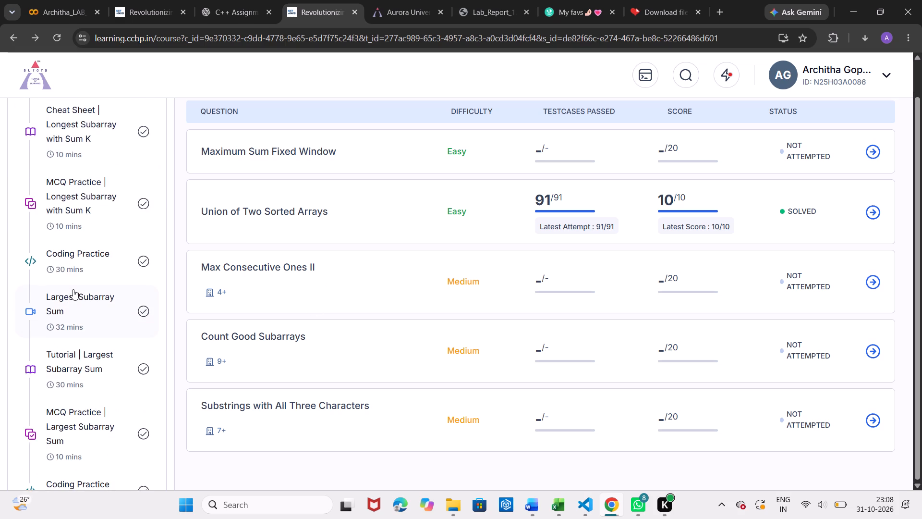
scroll(73, 289, "down", 6)
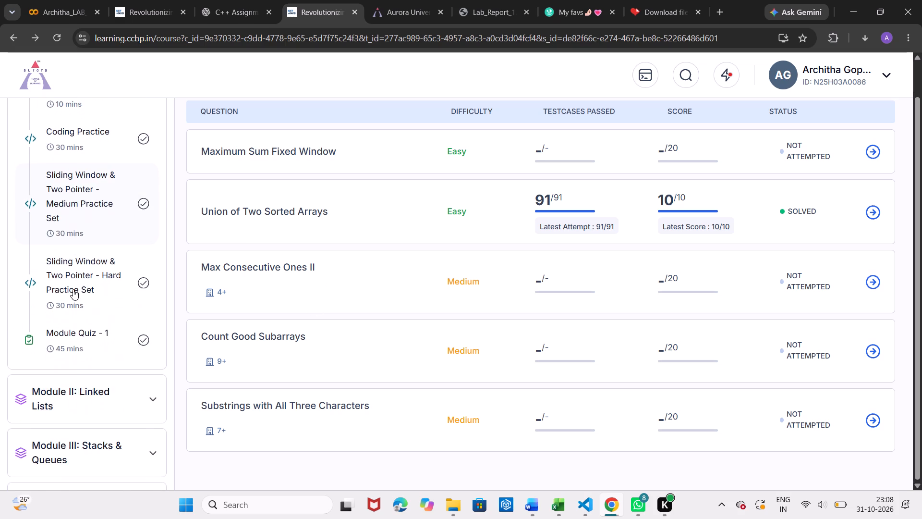
scroll(73, 289, "down", 1)
scroll(73, 289, "up", 5)
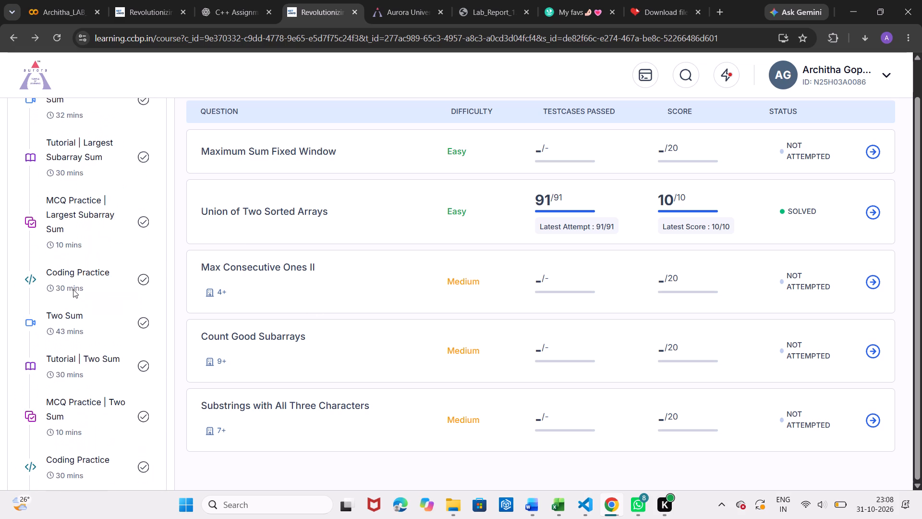
scroll(73, 289, "up", 3)
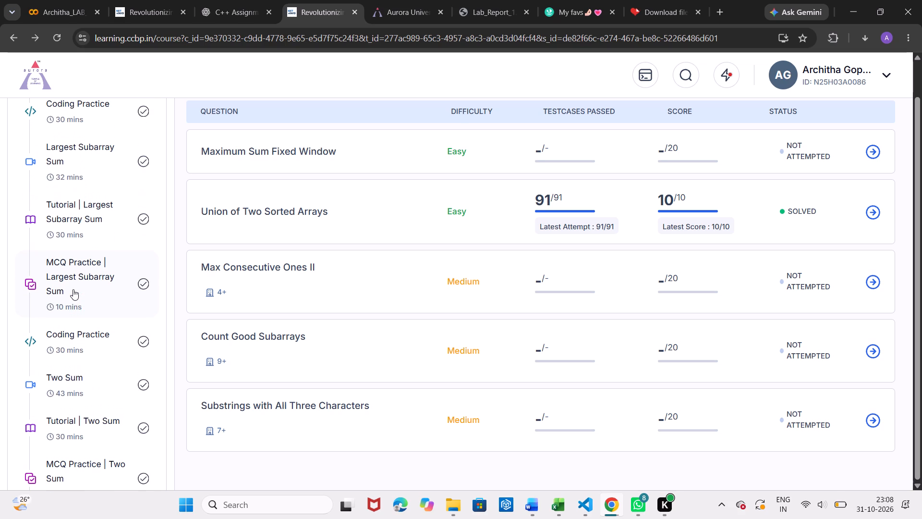
left_click(107, 346)
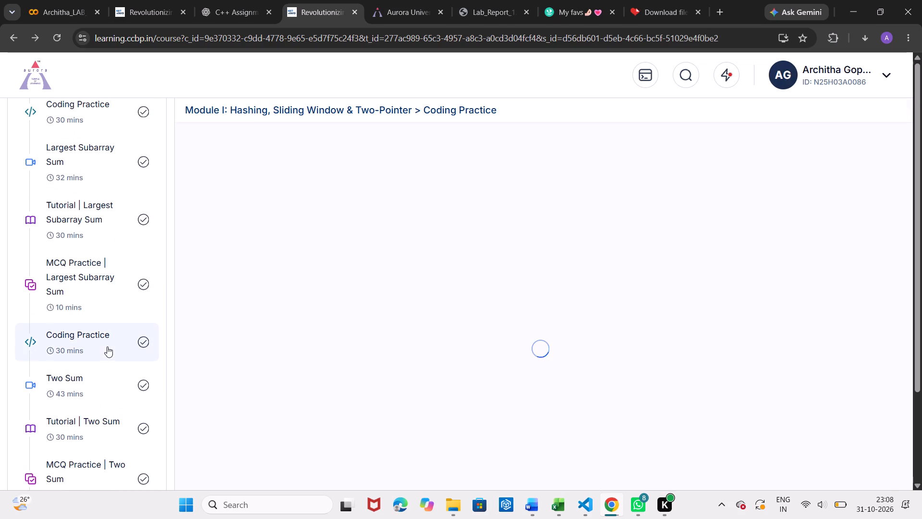
left_click(295, 214)
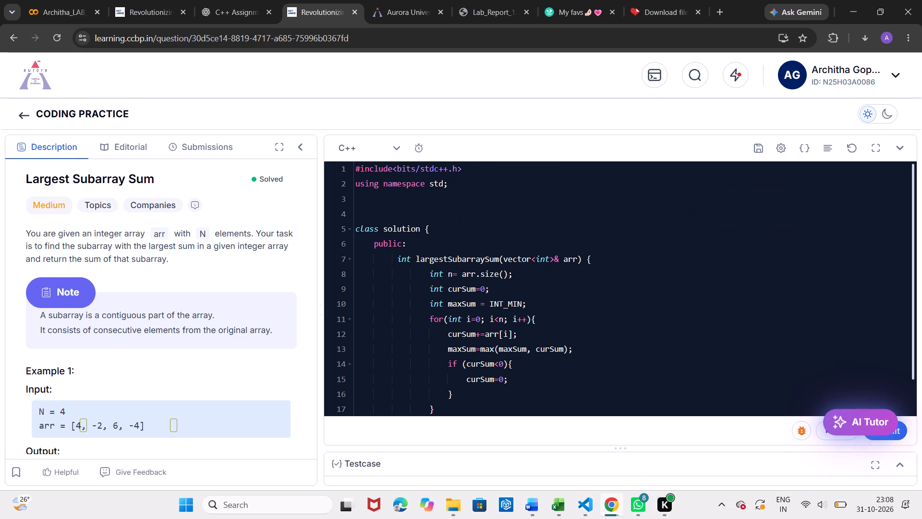
Open the Largest Subarray Sum editorial and examine the complexity analysis of Solution 3: Optimal Solution (Kadane's Algorithm).
scroll(449, 332, "down", 4)
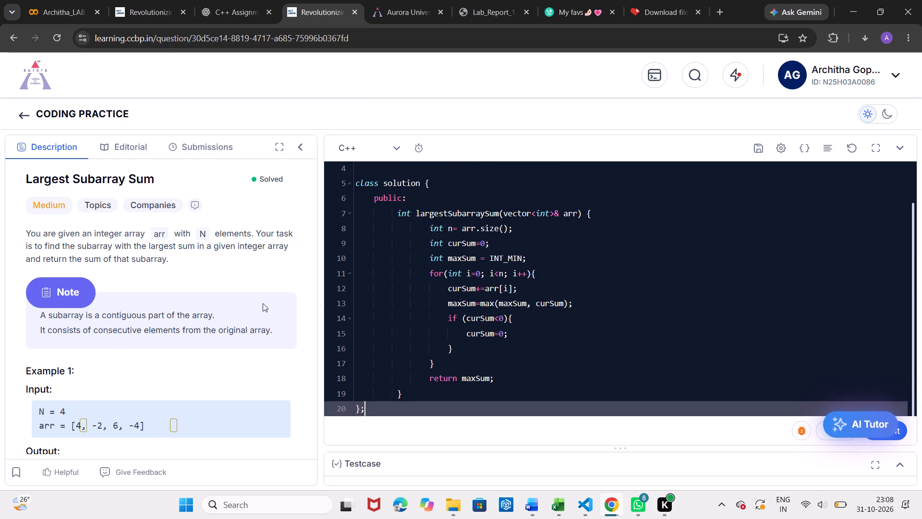
scroll(112, 349, "down", 2)
left_click(127, 153)
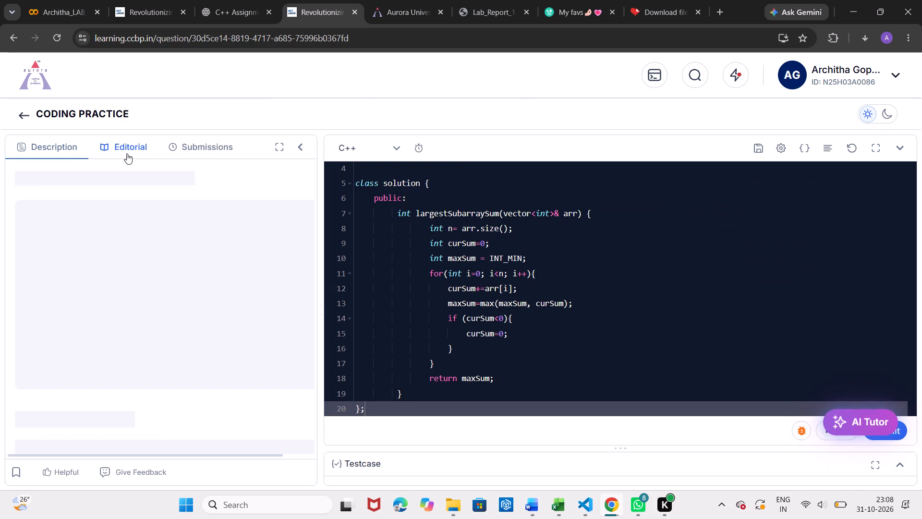
scroll(157, 282, "down", 6)
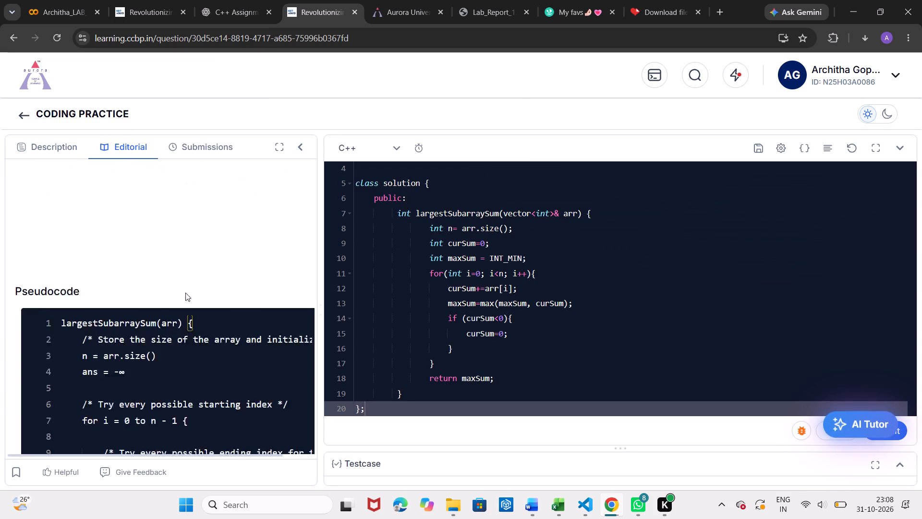
scroll(181, 266, "down", 11)
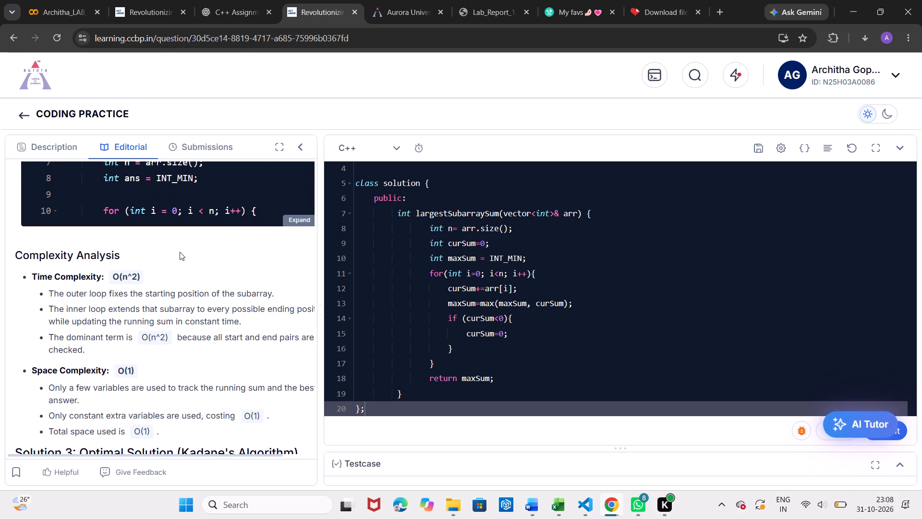
scroll(180, 252, "down", 3)
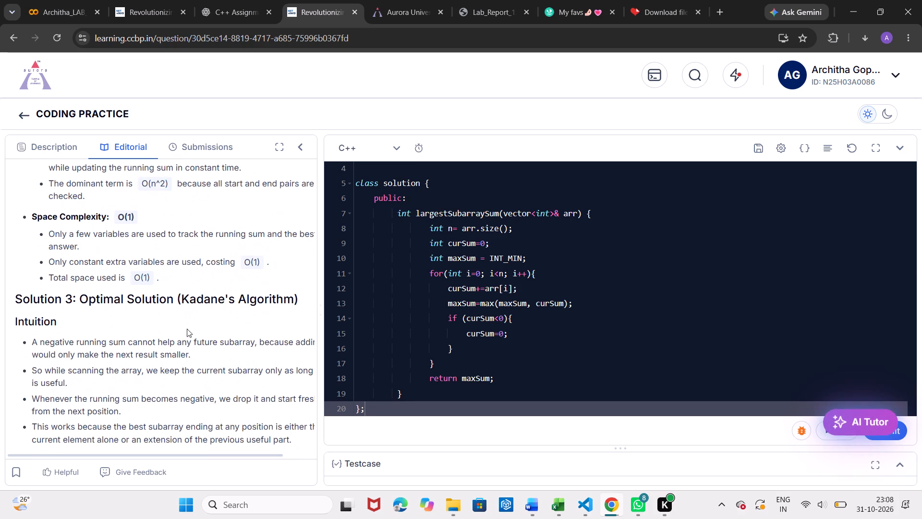
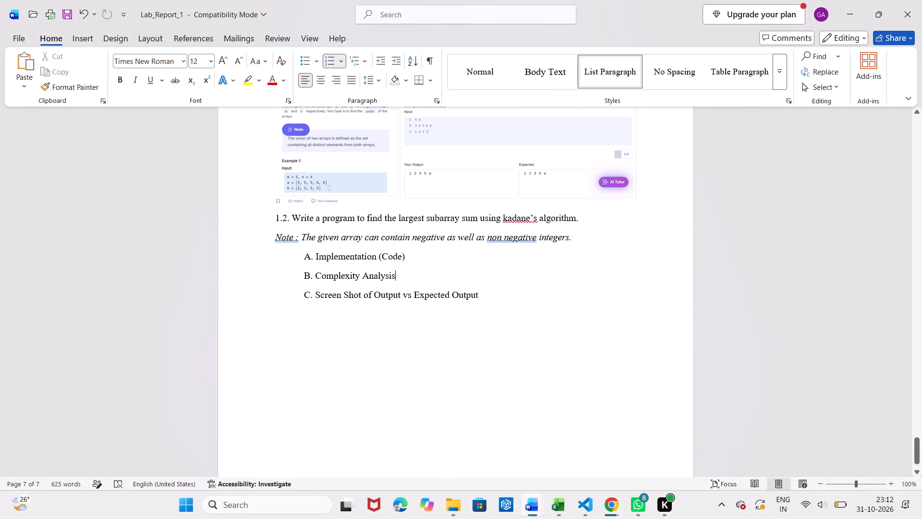
left_click(427, 259)
key("Return")
key("BackSpace")
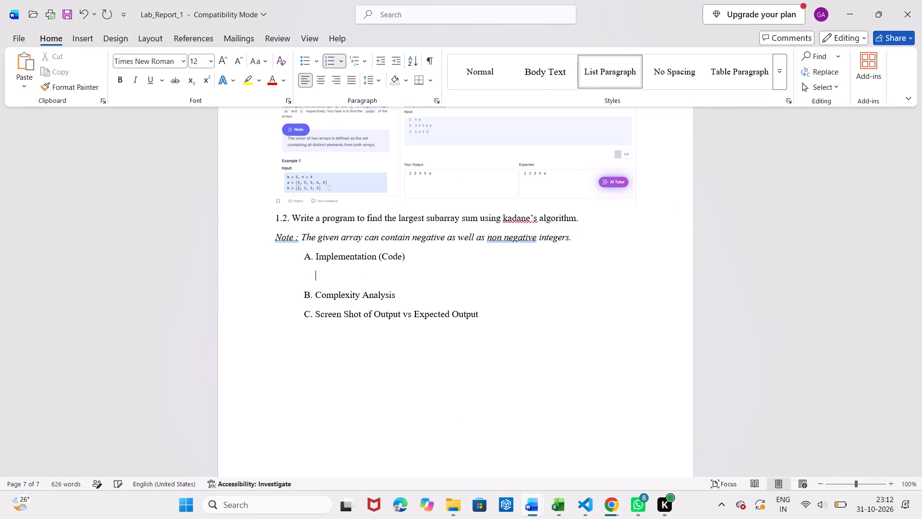
key("BackSpace")
key("BackSpace")
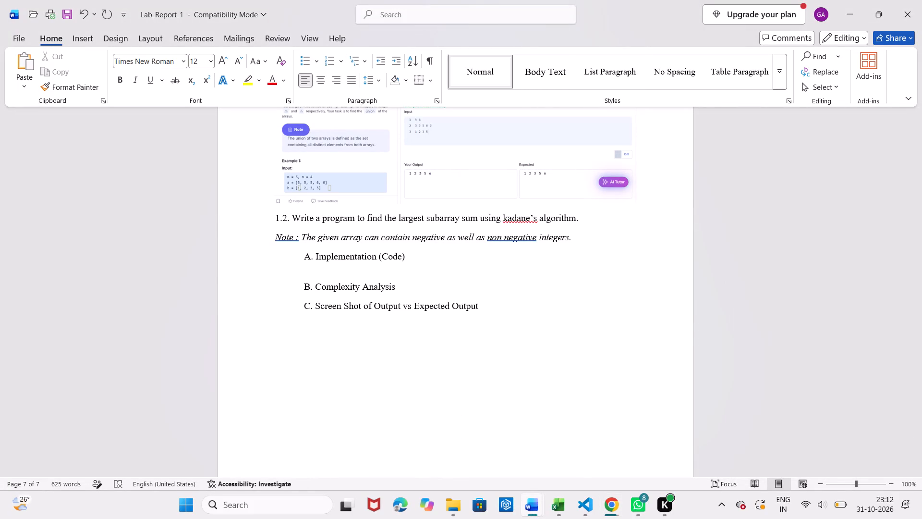
Capture the Largest Subarray Sum problem with its C++ solution in Chrome and paste the screenshot below "A. Implementation (Code)" in the Word report.
left_click(600, 431)
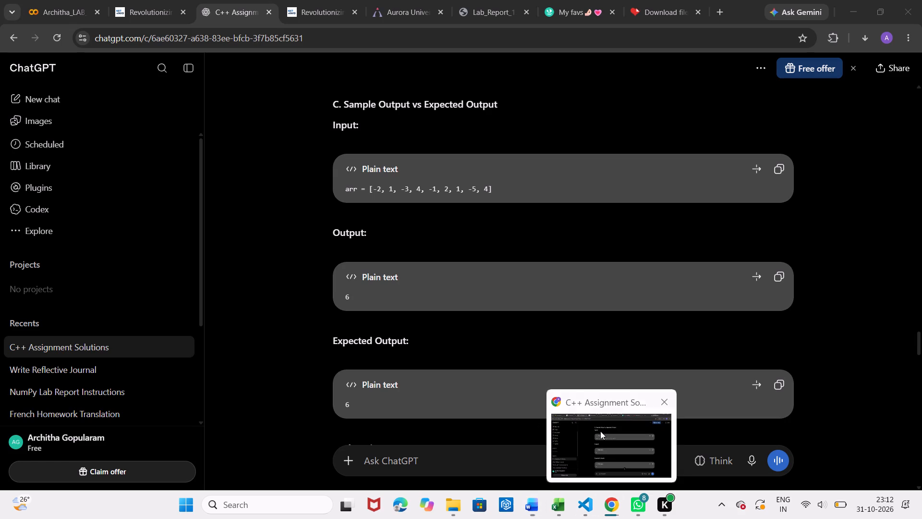
left_click(320, 3)
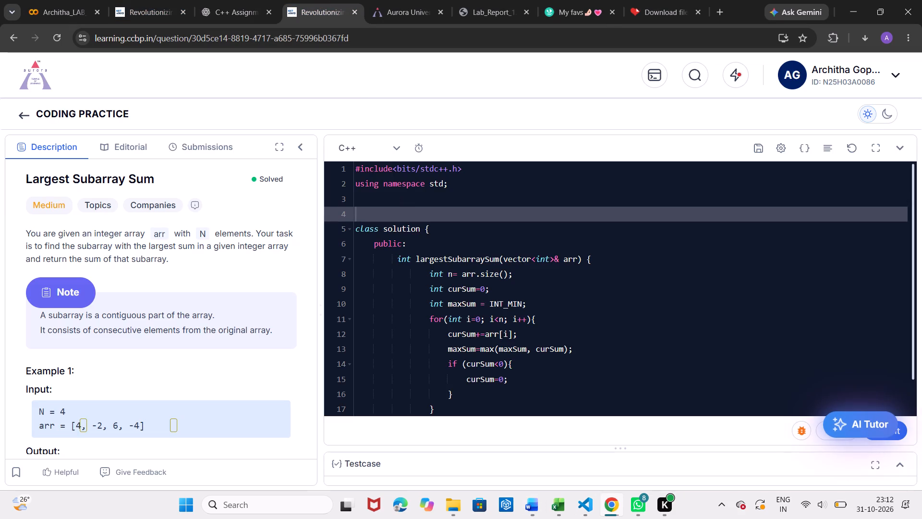
scroll(479, 338, "down", 5)
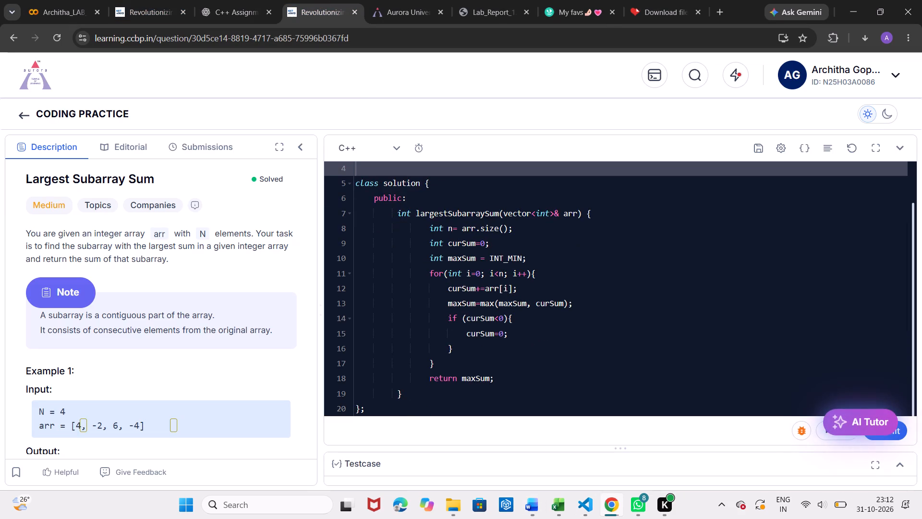
scroll(446, 362, "up", 1)
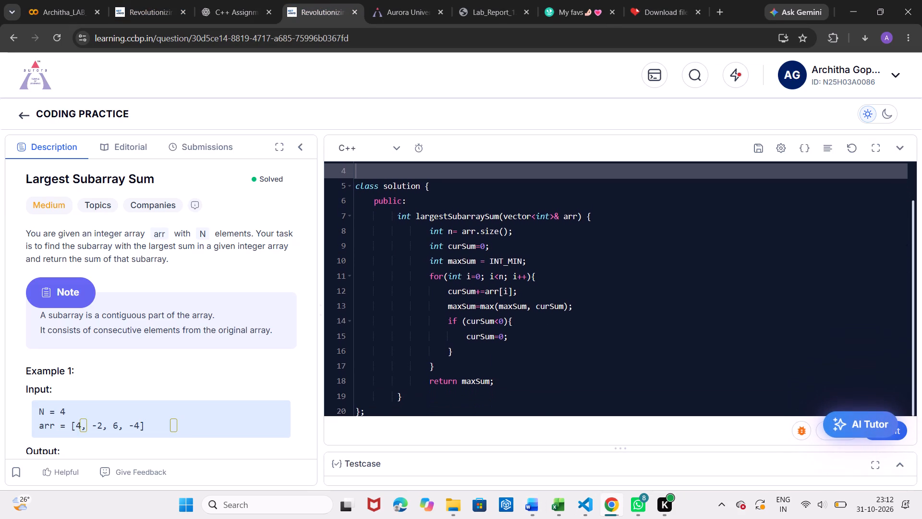
scroll(446, 362, "up", 1)
key("Print")
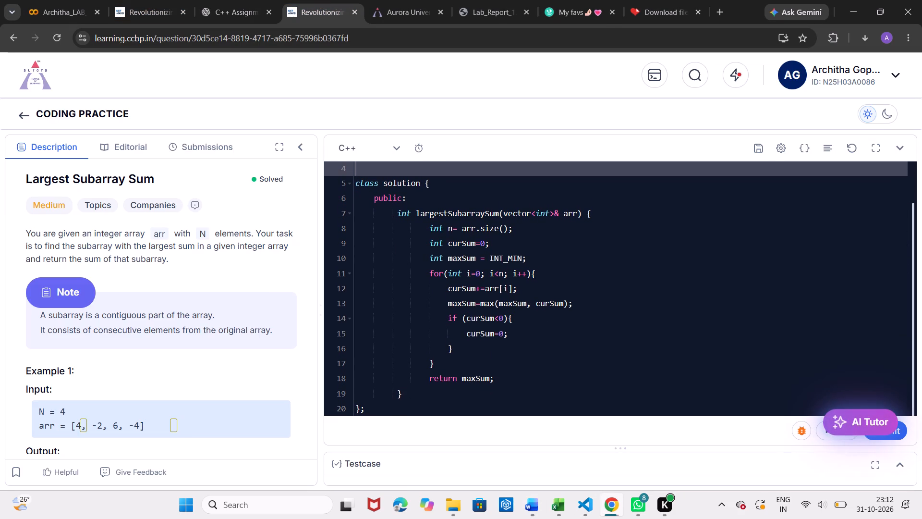
left_click_drag(12, 60, 850, 489)
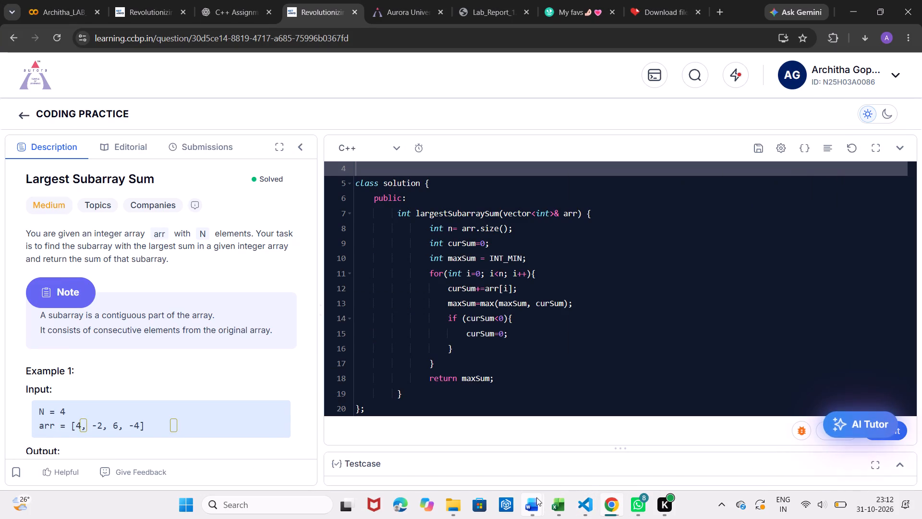
left_click(791, 441)
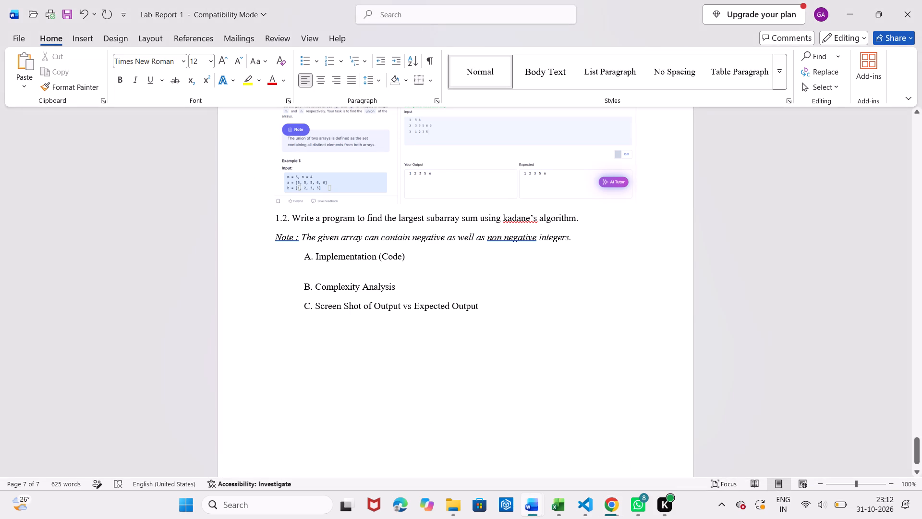
key("ctrl+v")
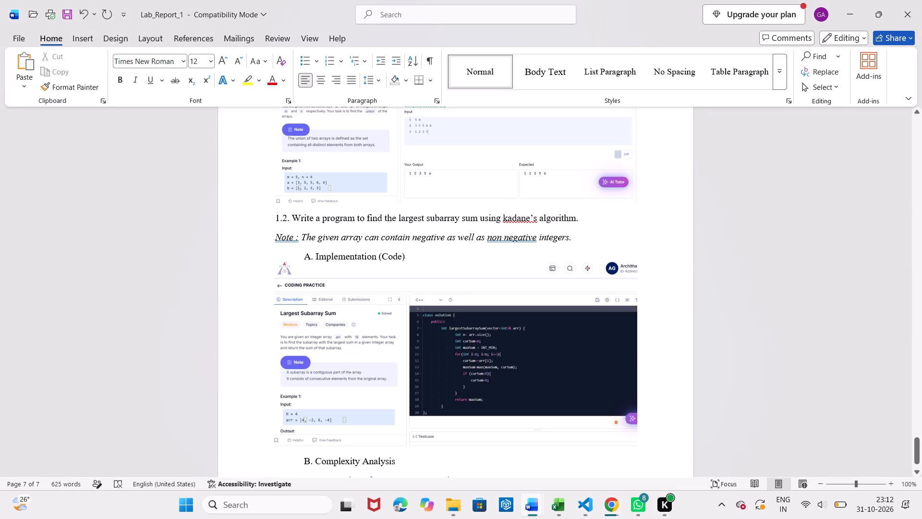
Insert three line breaks after the pasted Largest Subarray Sum code screenshot, before "B. Complexity Analysis".
scroll(743, 412, "down", 1)
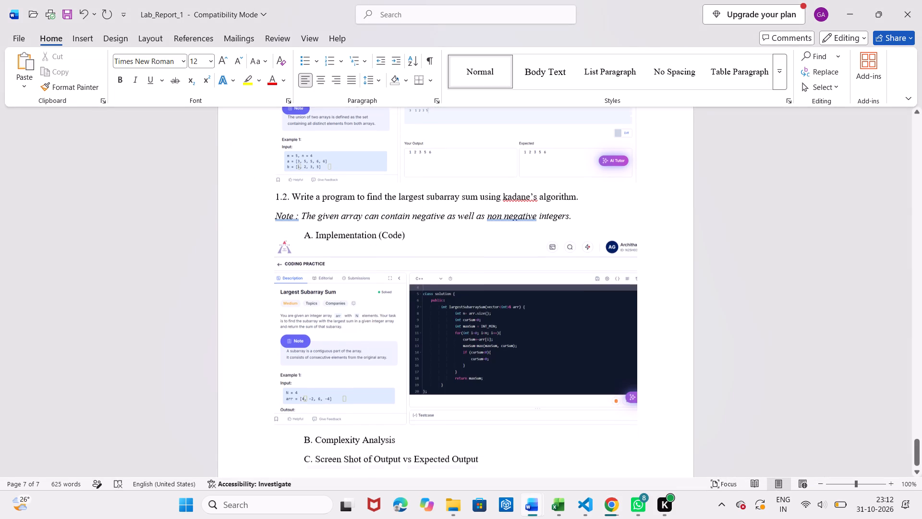
scroll(743, 412, "down", 1)
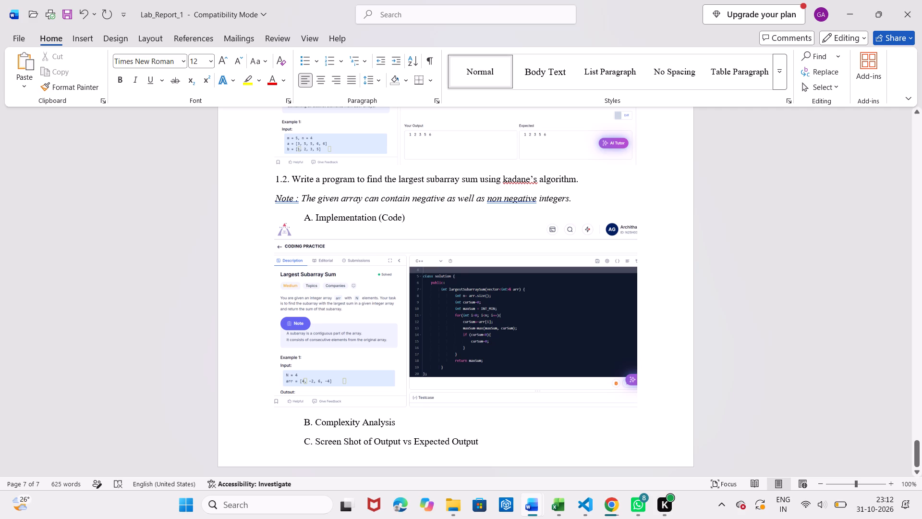
key("Return")
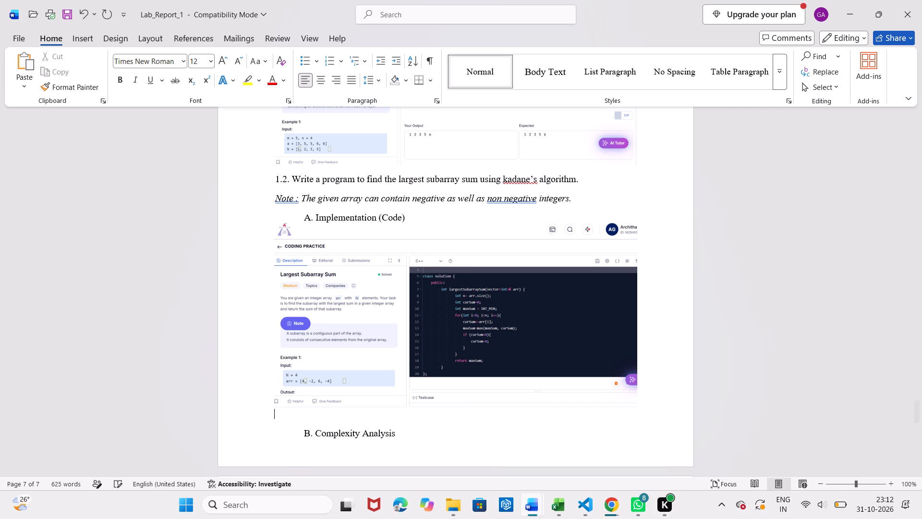
key("Return")
key("Return")
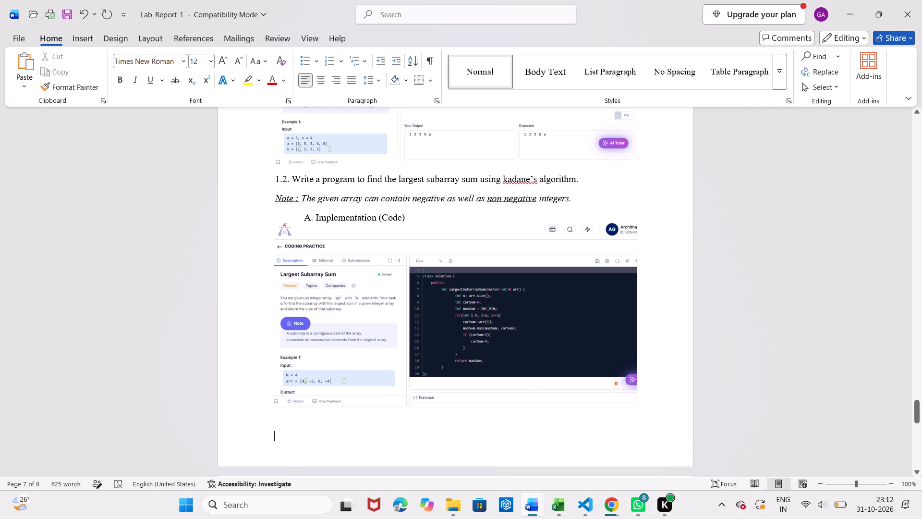
Add an unnumbered blank line without indent below "B. Complexity Analysis" in the Kadane's algorithm section.
scroll(739, 361, "down", 4)
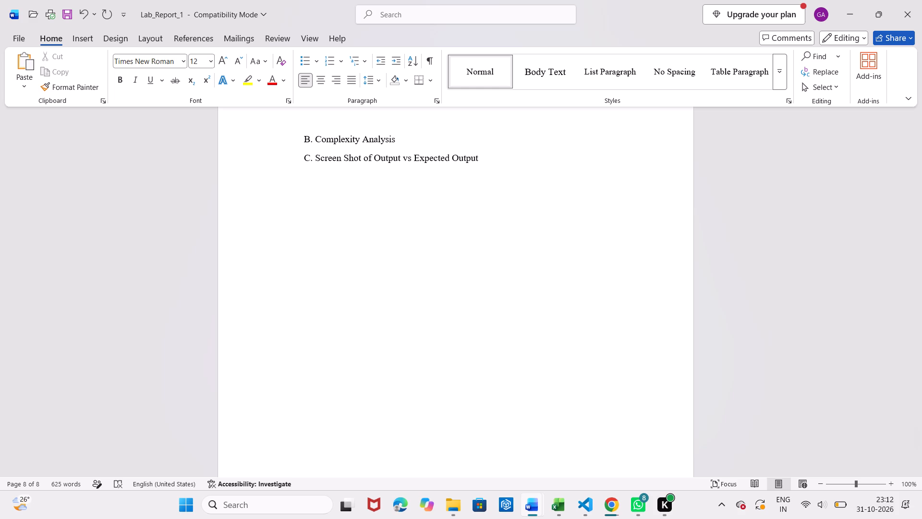
scroll(626, 228, "up", 2)
left_click(403, 383)
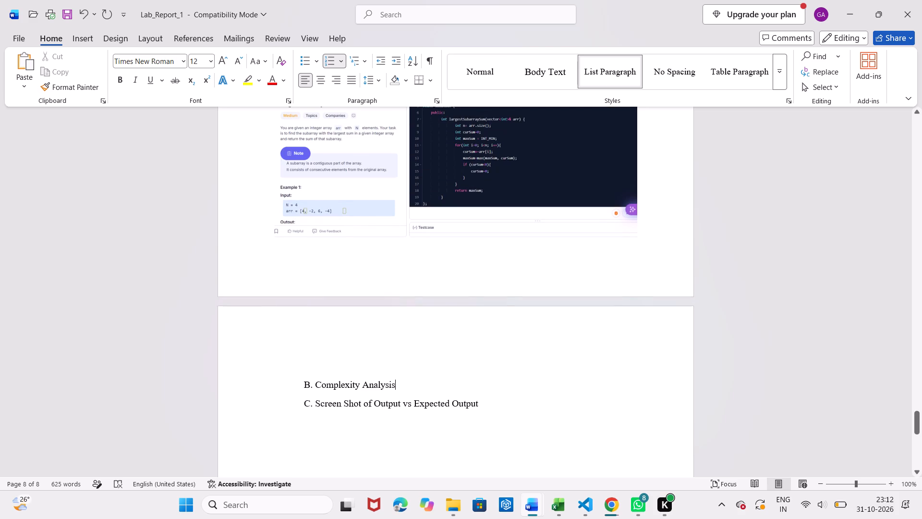
key("Return")
key("BackSpace")
key("BackSpace")
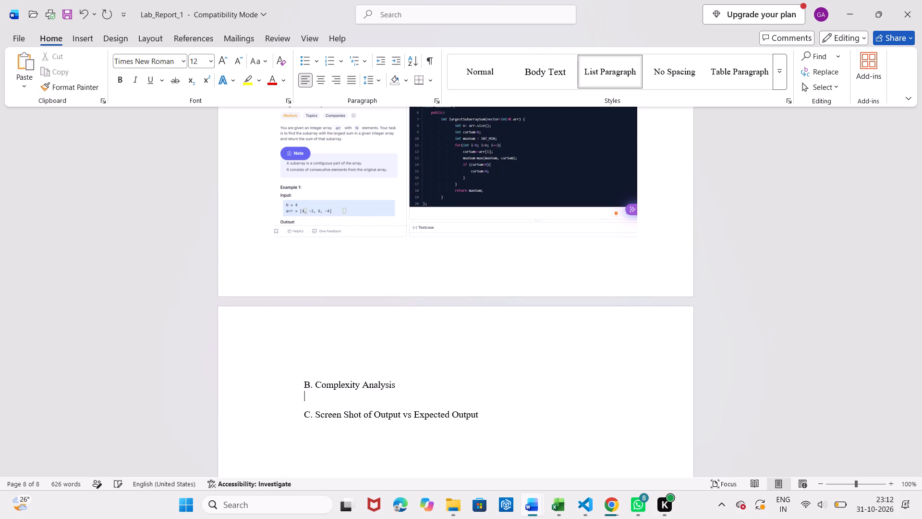
key("BackSpace")
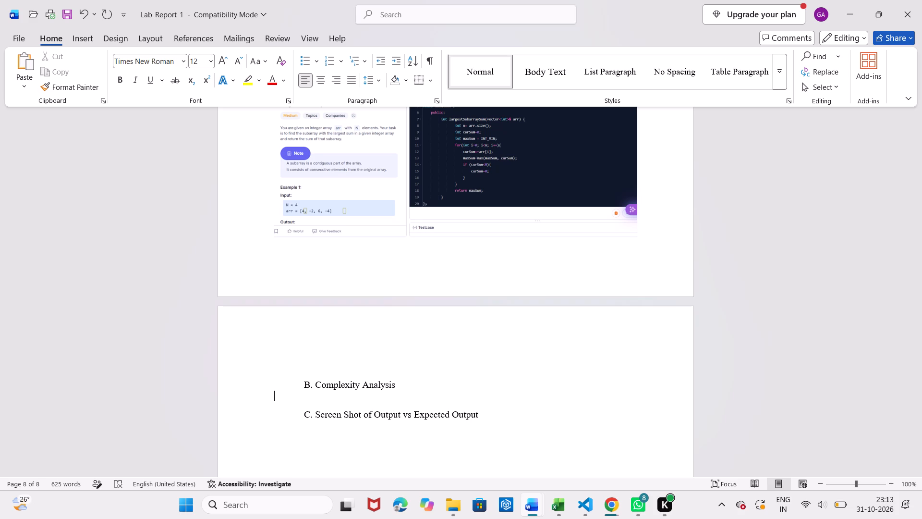
Copy the optimal solution's time and space complexity analysis from the Largest Subarray Sum editorial in Chrome.
scroll(400, 297, "down", 1)
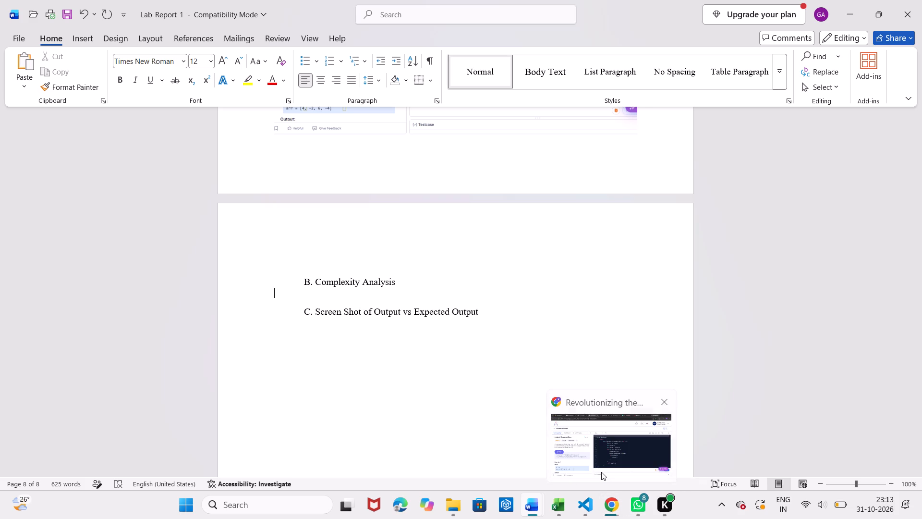
left_click(601, 472)
left_click(142, 145)
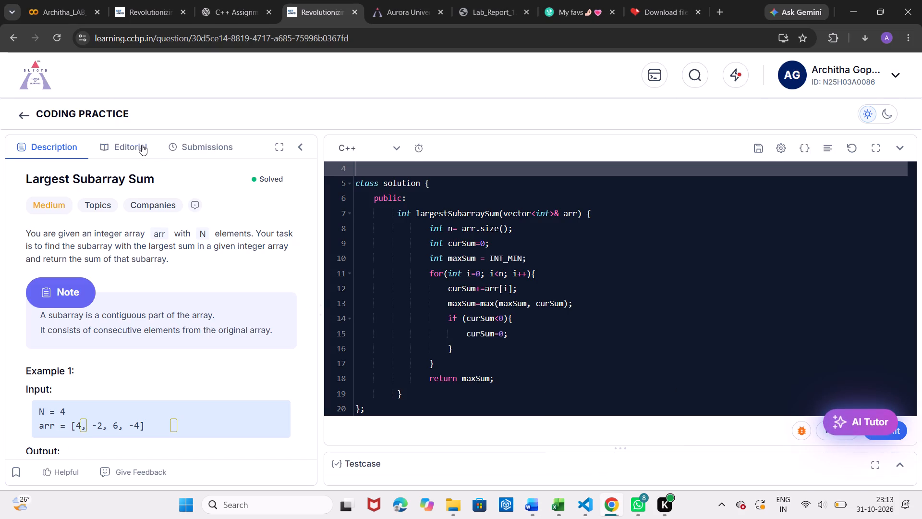
left_click(58, 150)
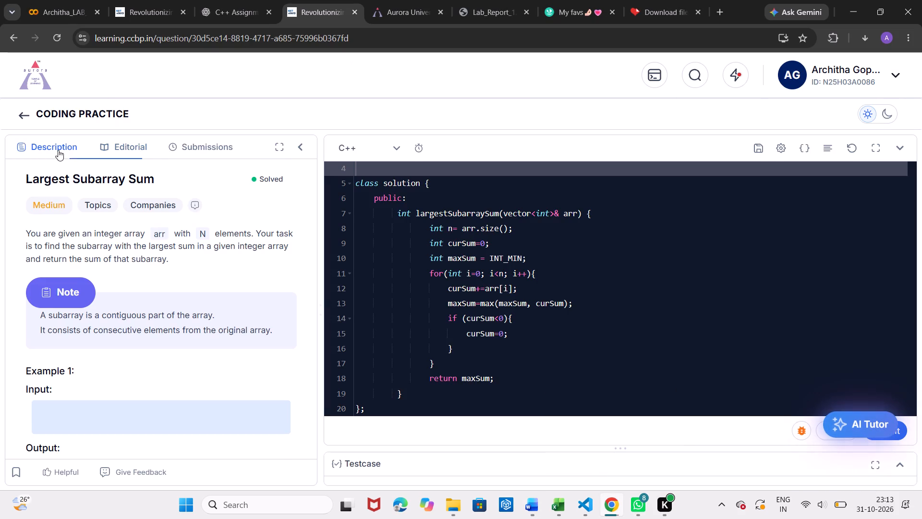
left_click(106, 154)
scroll(142, 319, "down", 3)
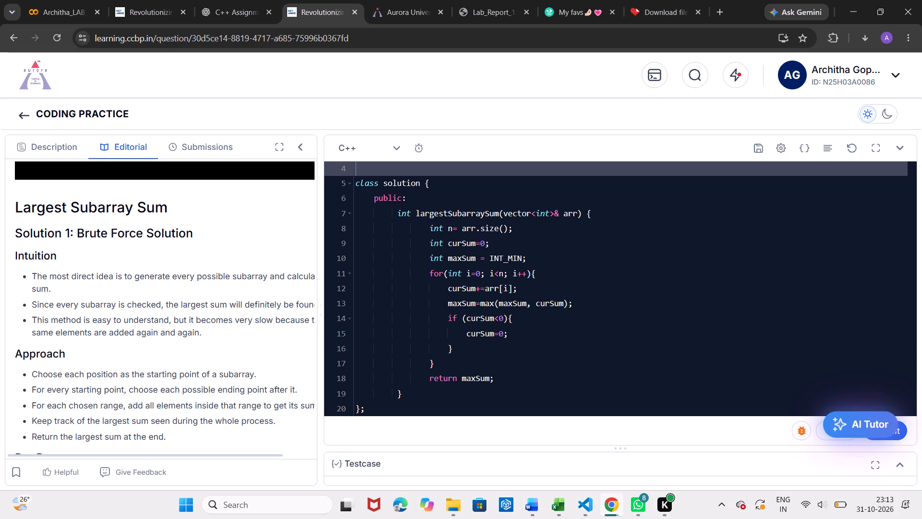
scroll(142, 319, "down", 3)
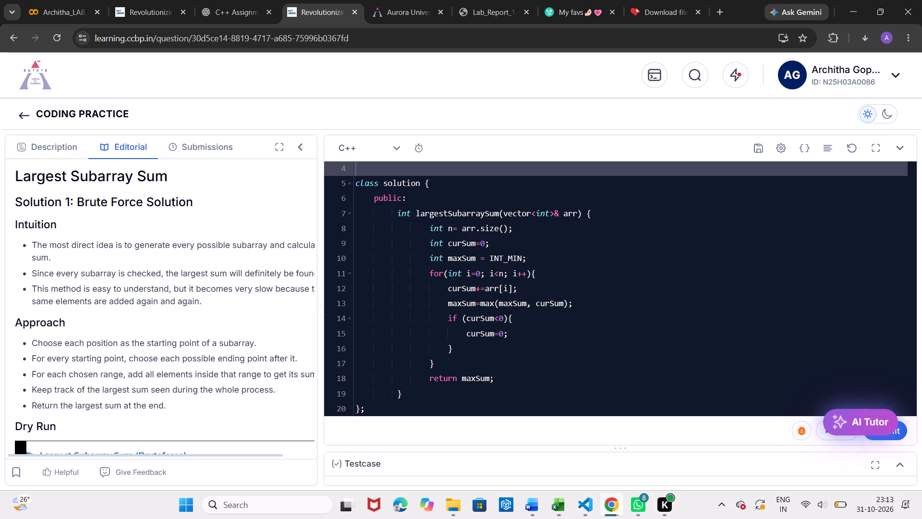
scroll(142, 319, "down", 6)
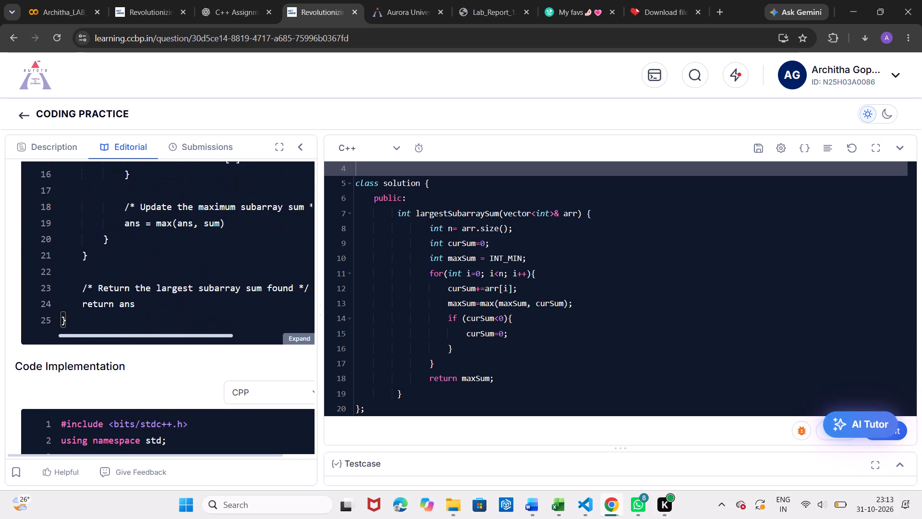
scroll(142, 319, "down", 4)
scroll(165, 375, "down", 2)
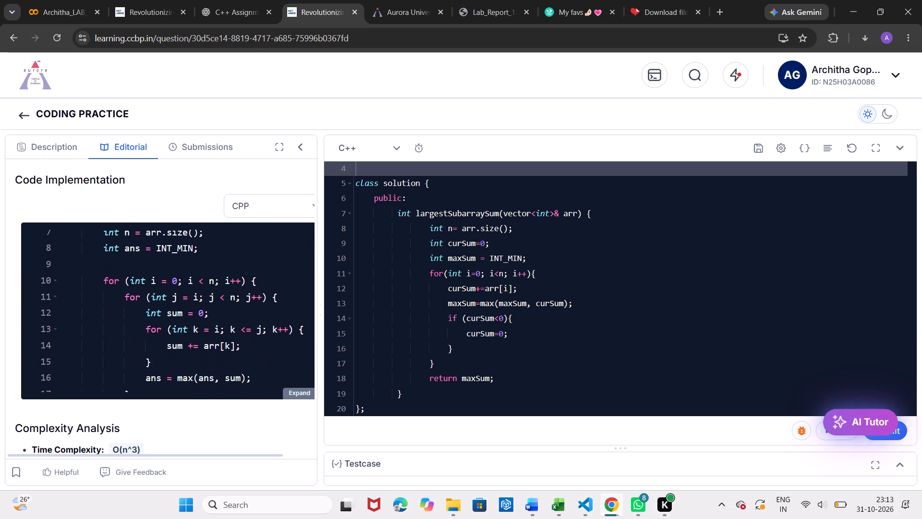
scroll(165, 375, "down", 19)
scroll(165, 375, "down", 6)
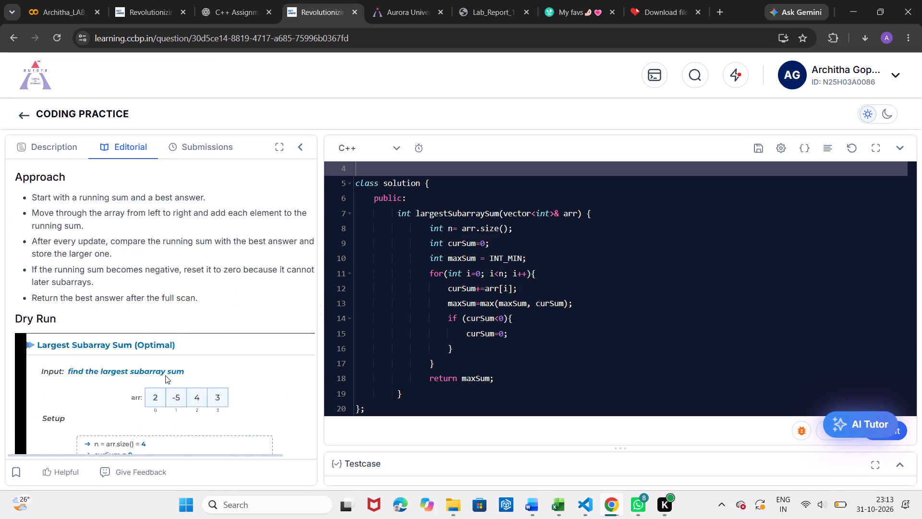
scroll(165, 375, "down", 3)
scroll(170, 274, "up", 2)
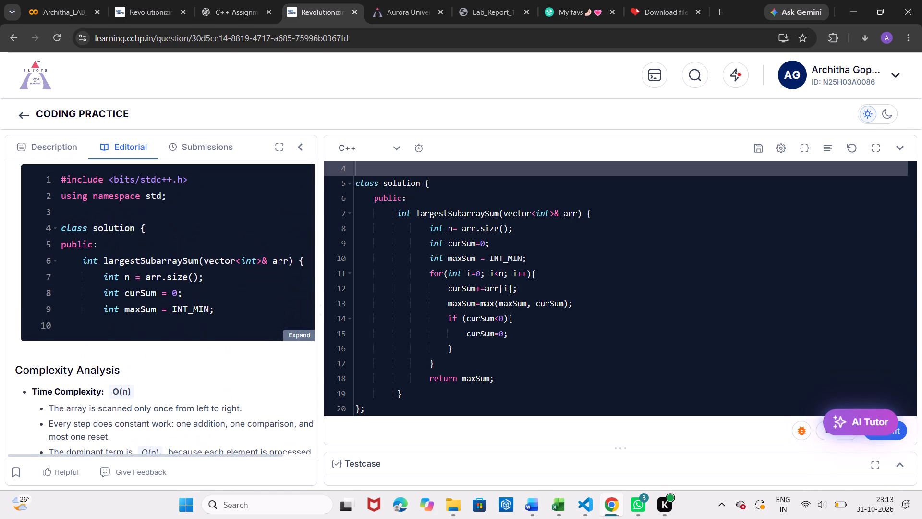
scroll(169, 255, "down", 7)
scroll(194, 419, "down", 6)
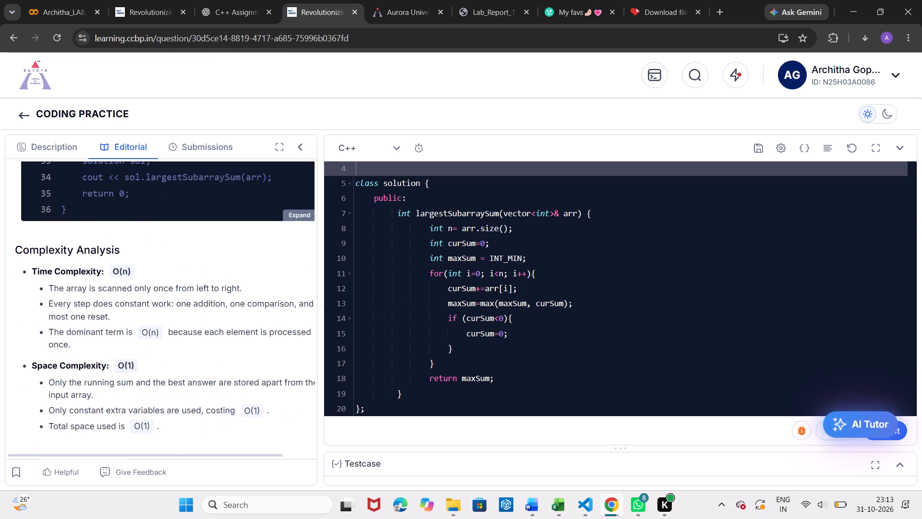
left_click_drag(157, 428, 22, 267)
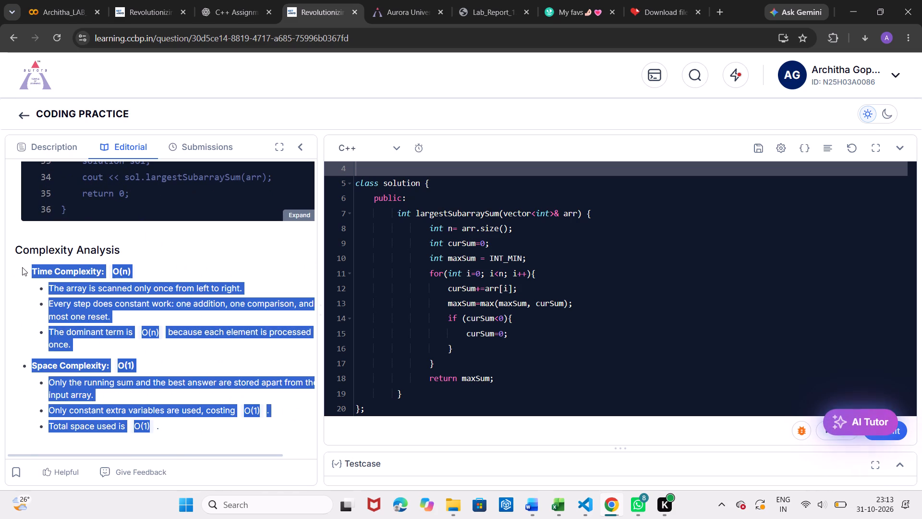
key("ctrl+c")
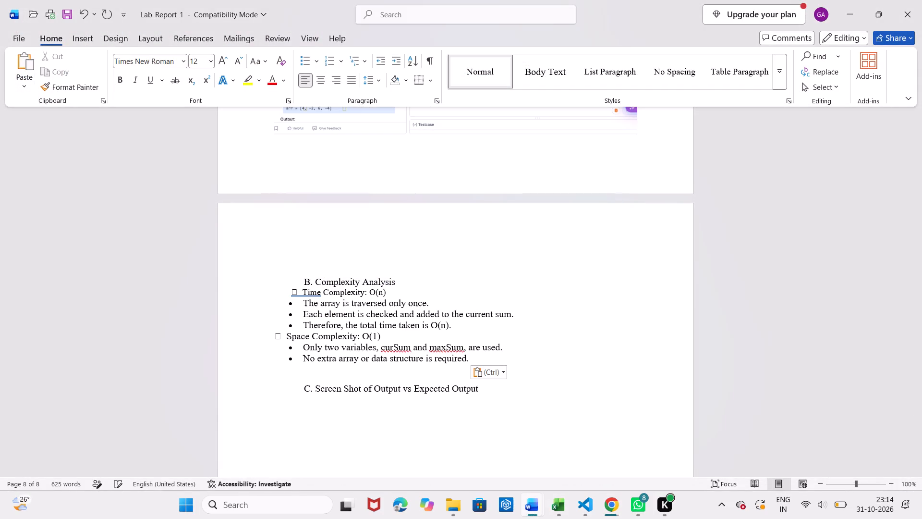
Remove the stray box symbols before "Time Complexity: O(n)" and "Space Complexity: O(1)", and indent the Space Complexity line with four more spaces.
left_click(303, 290)
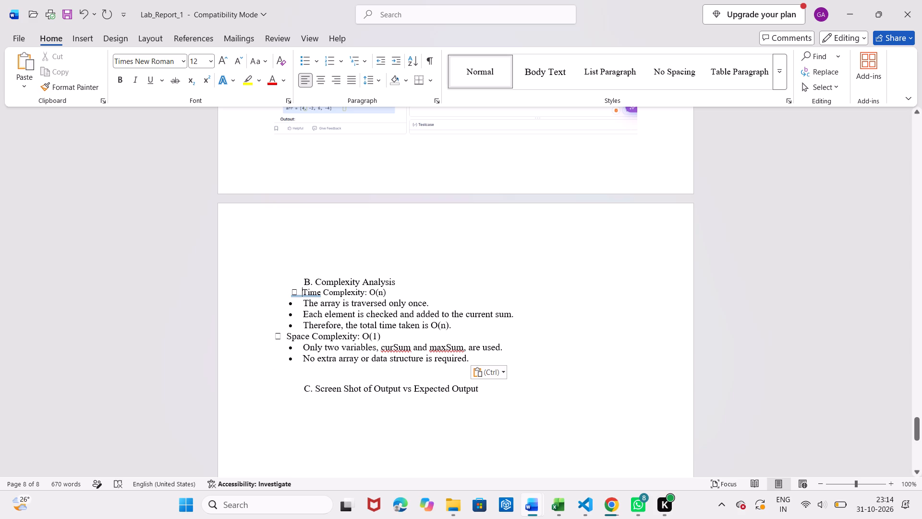
key("BackSpace")
key("BackSpace")
key("BackSpace")
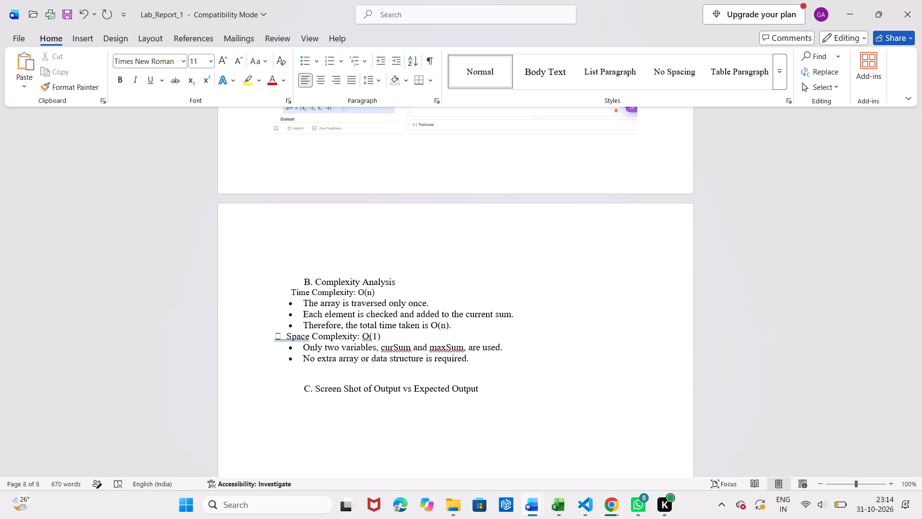
left_click(283, 334)
key("BackSpace")
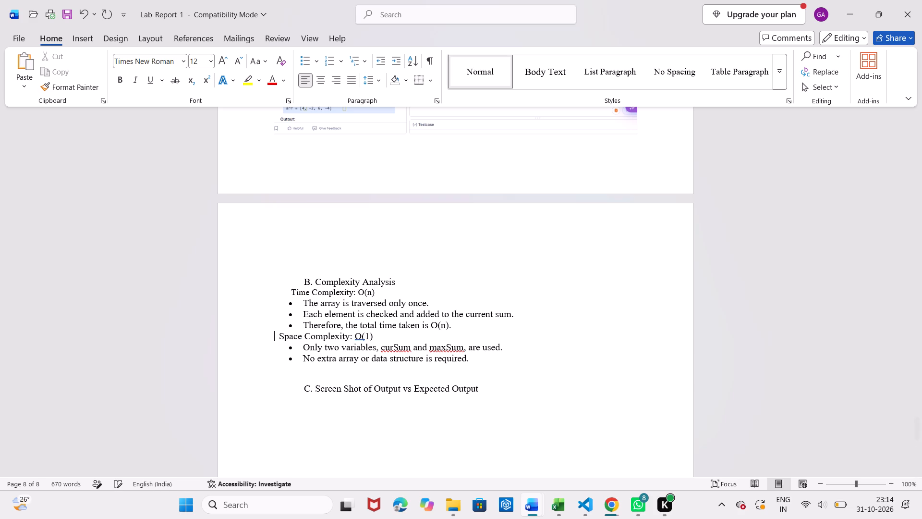
key("space")
key("space")
key("space")
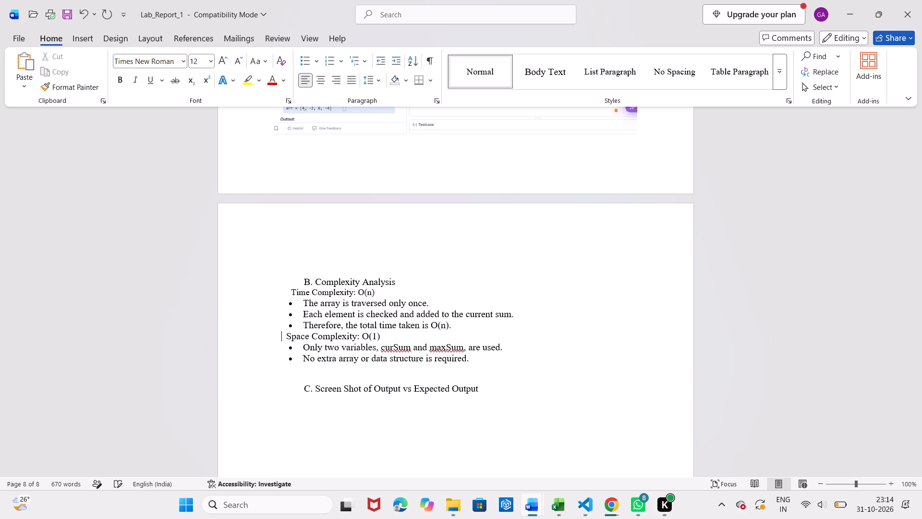
key("space")
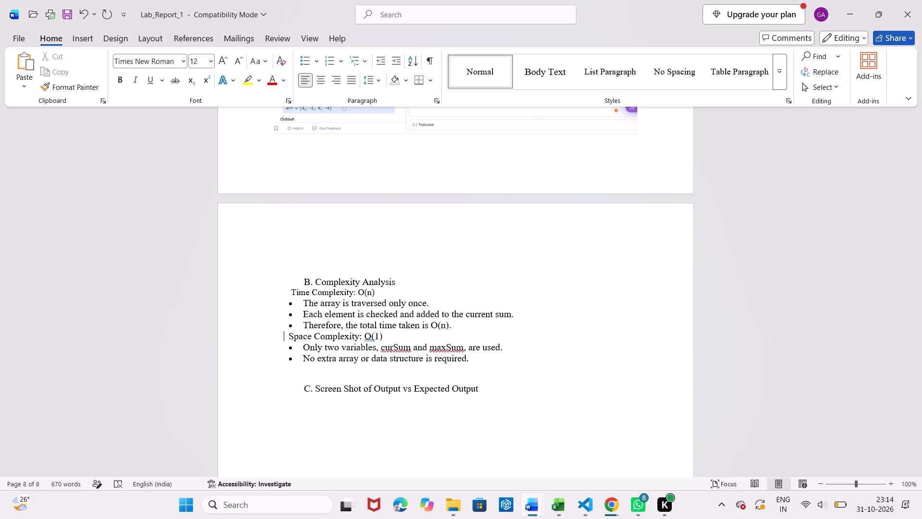
Make the "Time Complexity: O(n)" and "Space Complexity: O(1)" lines bold.
scroll(321, 329, "down", 1)
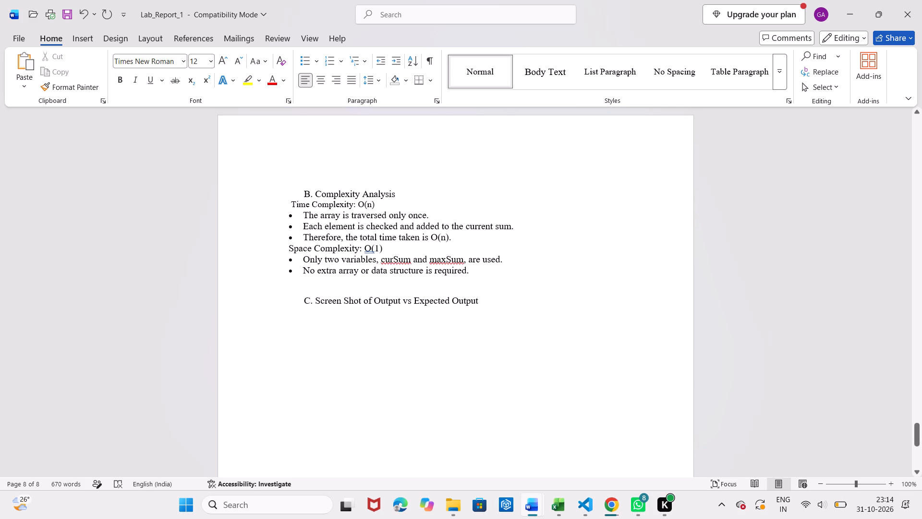
left_click_drag(376, 210, 291, 207)
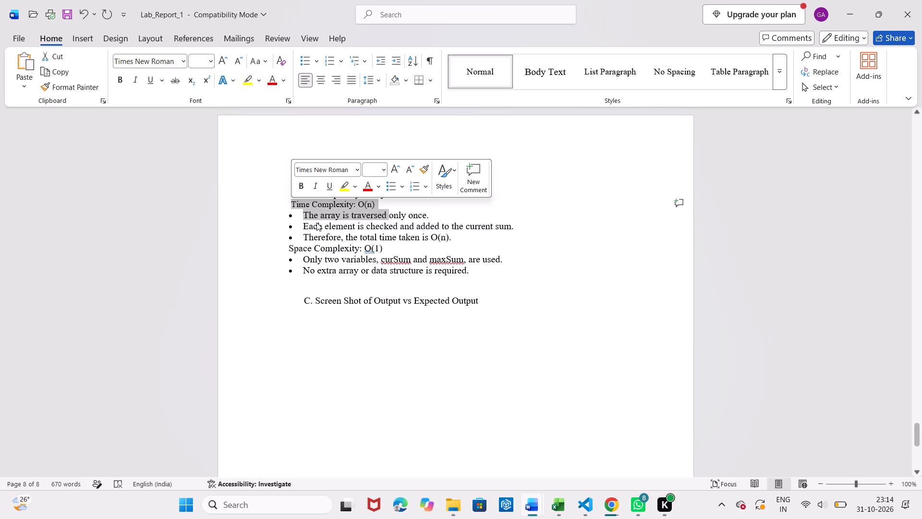
left_click(329, 238)
left_click_drag(376, 204, 314, 206)
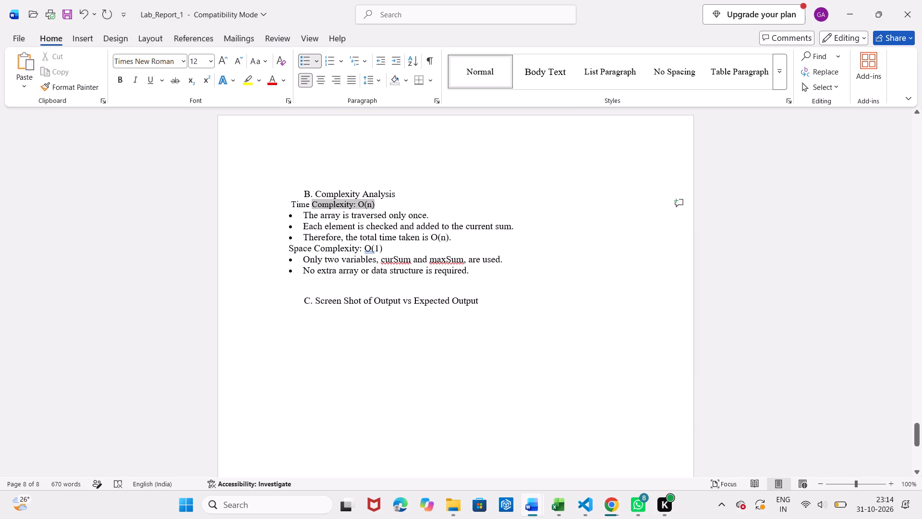
left_click_drag(314, 206, 292, 207)
left_click_drag(292, 207, 289, 207)
left_click(296, 185)
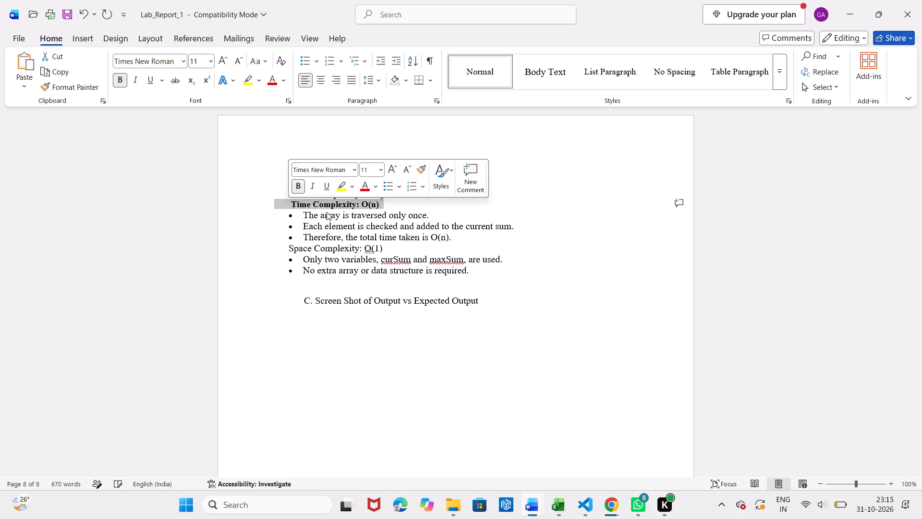
left_click_drag(382, 245, 295, 248)
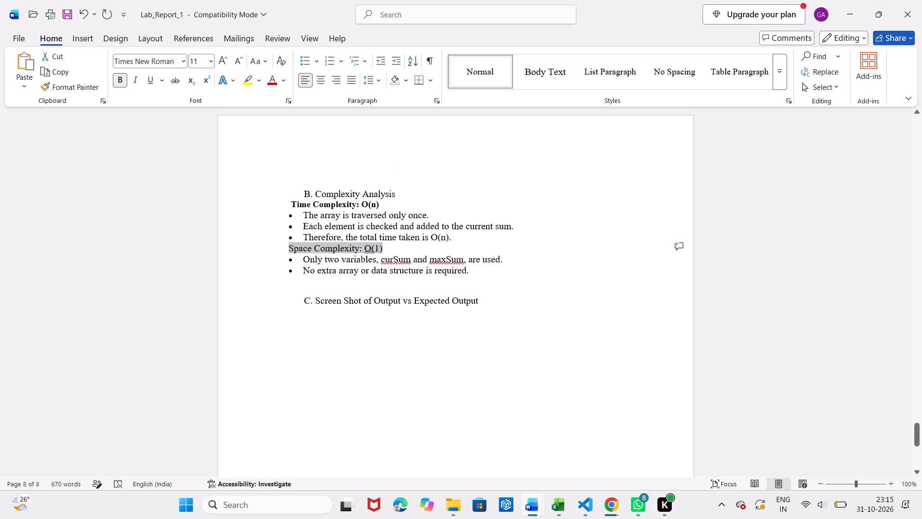
left_click_drag(295, 248, 292, 248)
left_click(297, 231)
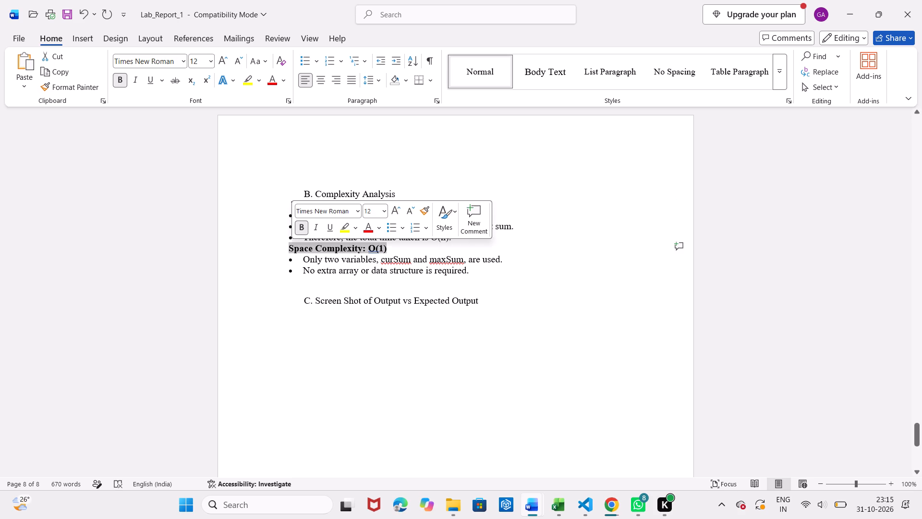
left_click(328, 289)
Add an unnumbered blank line without indent below "C. Screen Shot of Output vs Expected Output" in the Kadane's algorithm section.
scroll(328, 289, "down", 1)
left_click(328, 289)
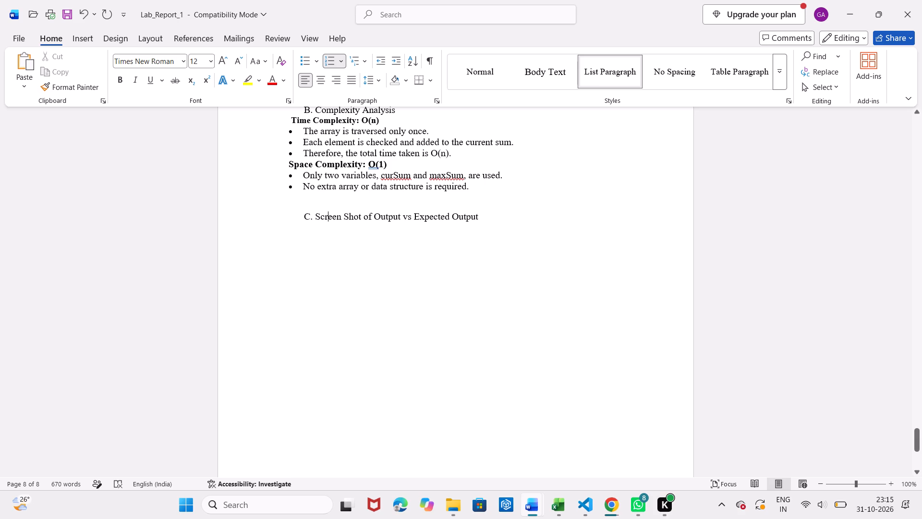
left_click(492, 218)
key("Return")
key("BackSpace")
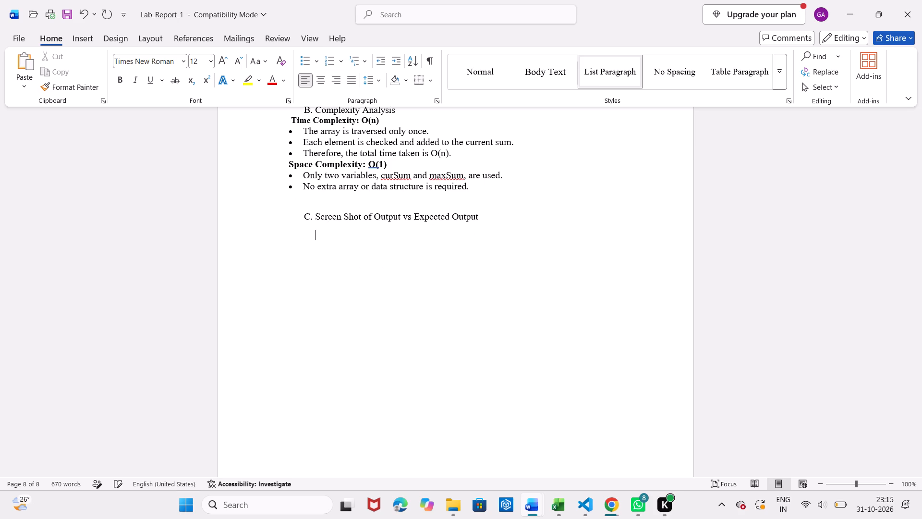
key("BackSpace")
key("BackSpace")
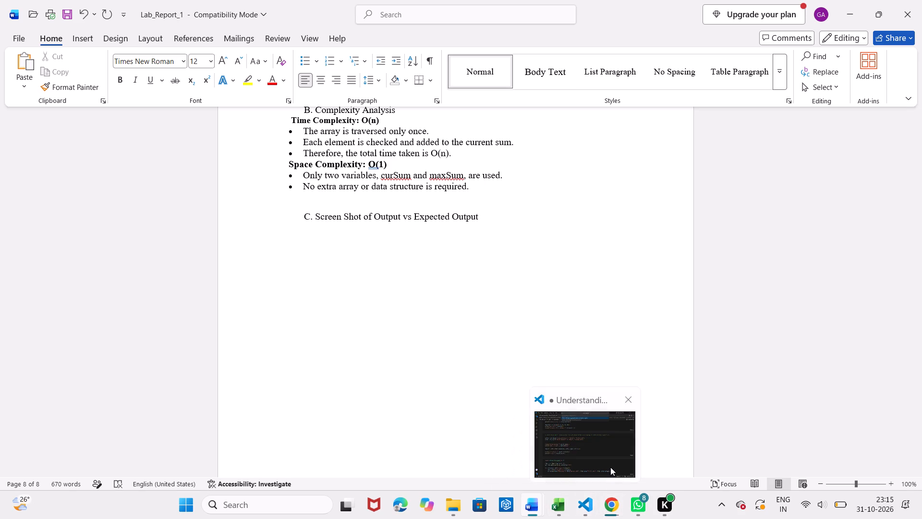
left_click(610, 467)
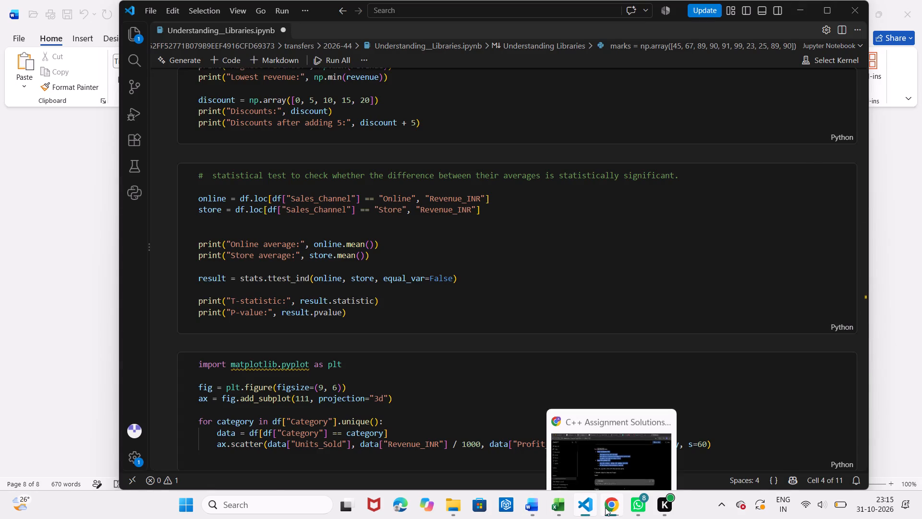
Run the C++ largestSubarraySum solution on the coding practice page in Chrome and enlarge the Testcase area to fit the output comparison.
left_click(596, 452)
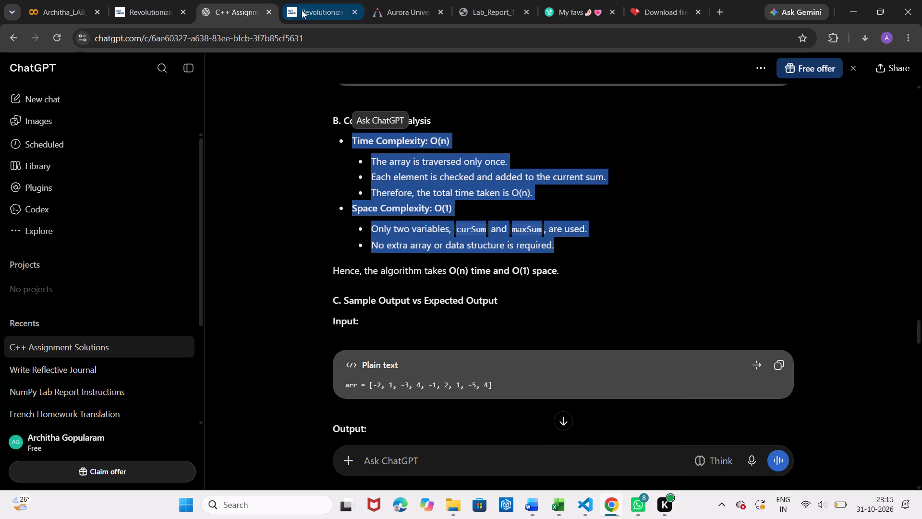
left_click(311, 11)
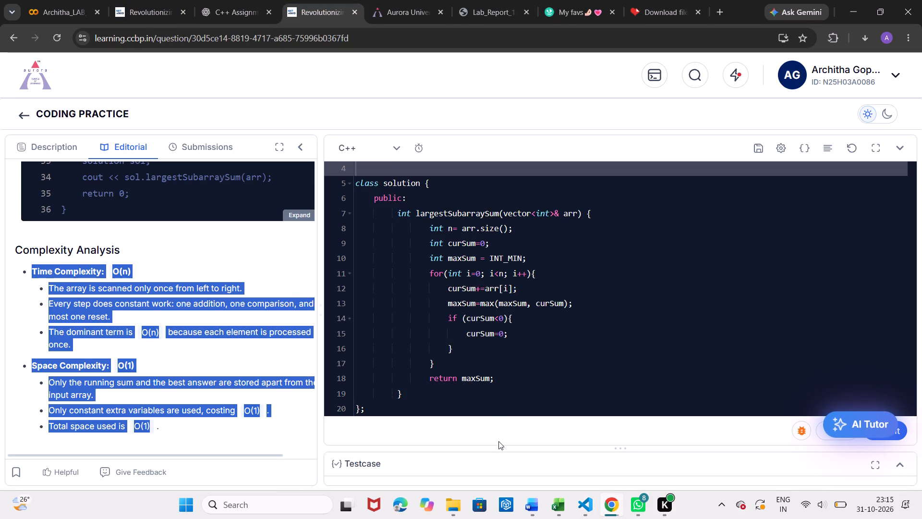
left_click_drag(498, 446, 489, 344)
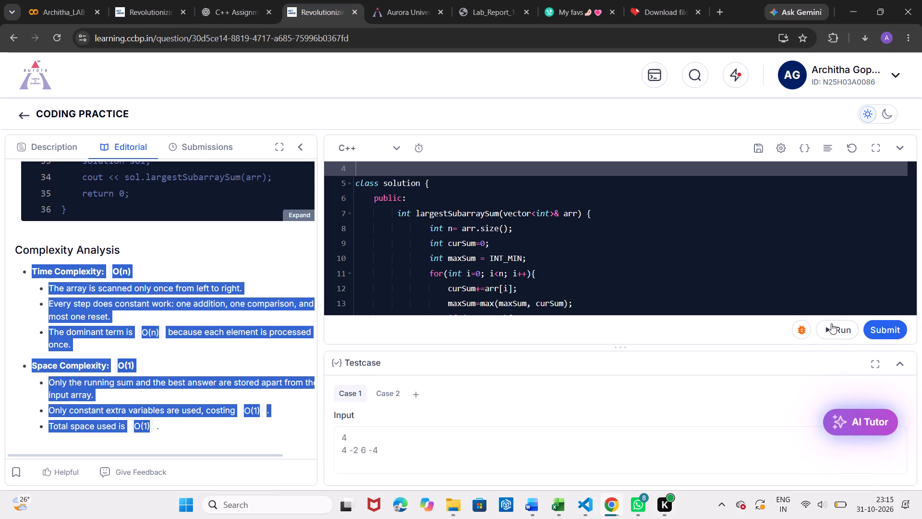
left_click(831, 323)
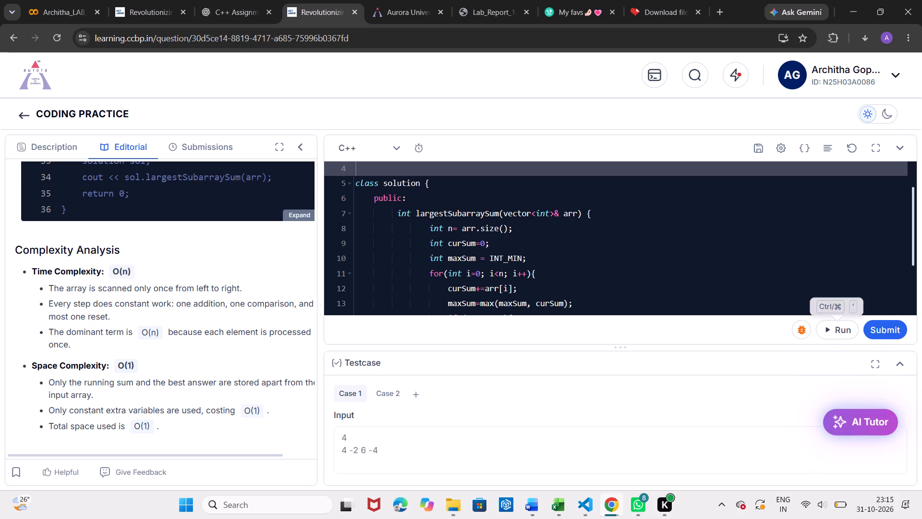
left_click(838, 323)
left_click(838, 333)
left_click(838, 333)
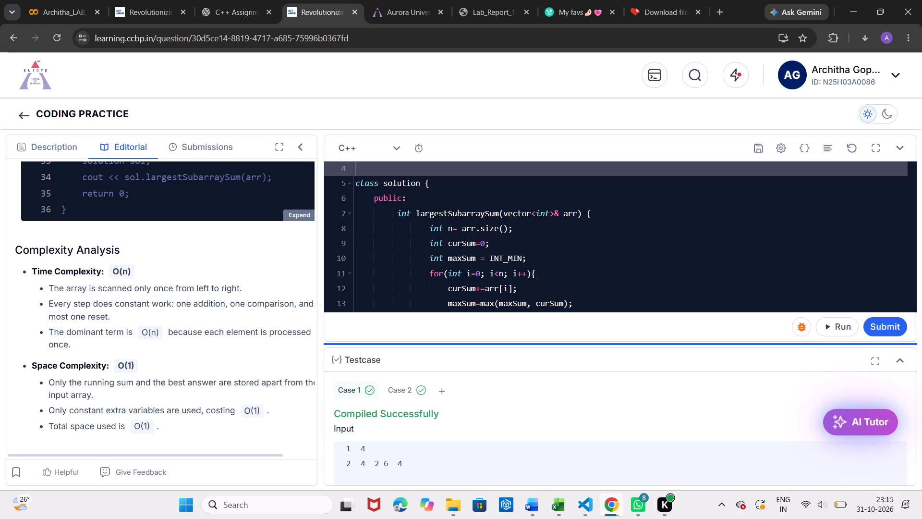
left_click_drag(611, 346, 607, 193)
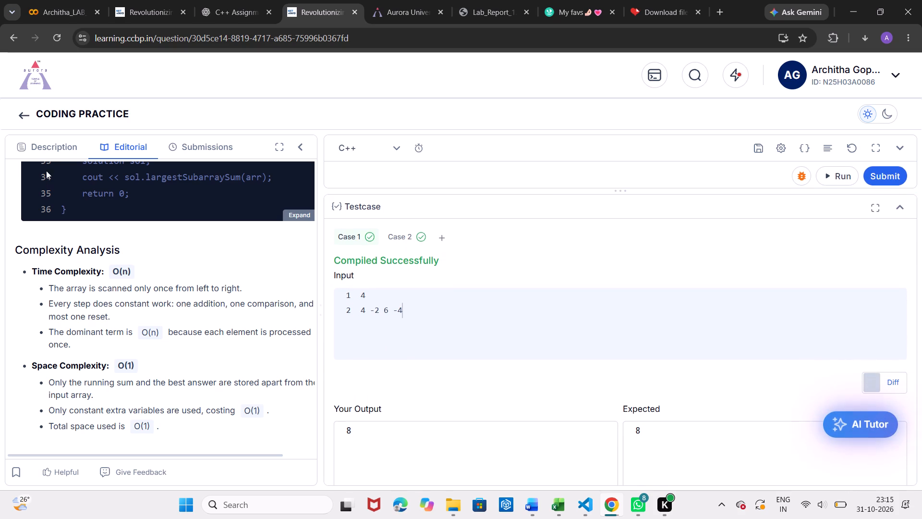
Capture the Largest Subarray Sum description beside the Case 1 results and paste it below "C. Screen Shot of Output vs Expected Output" in Lab_Report_1.
left_click(55, 139)
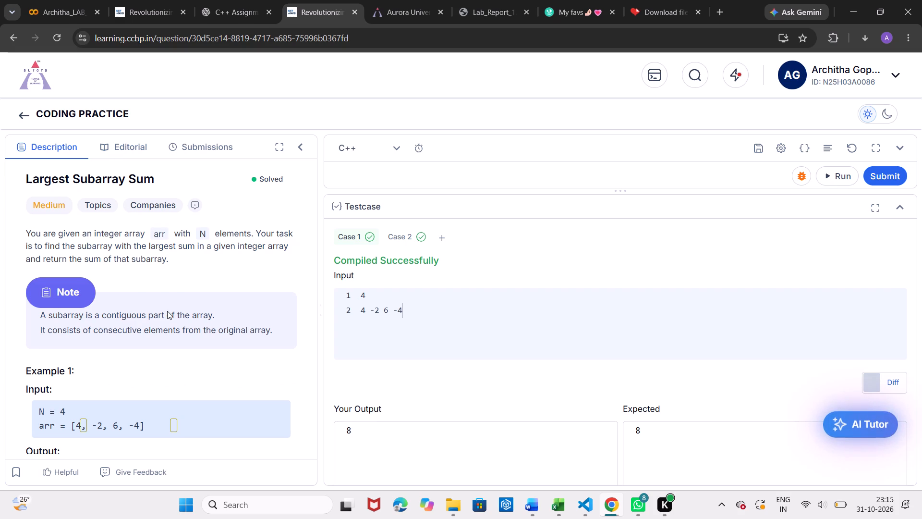
key("Print")
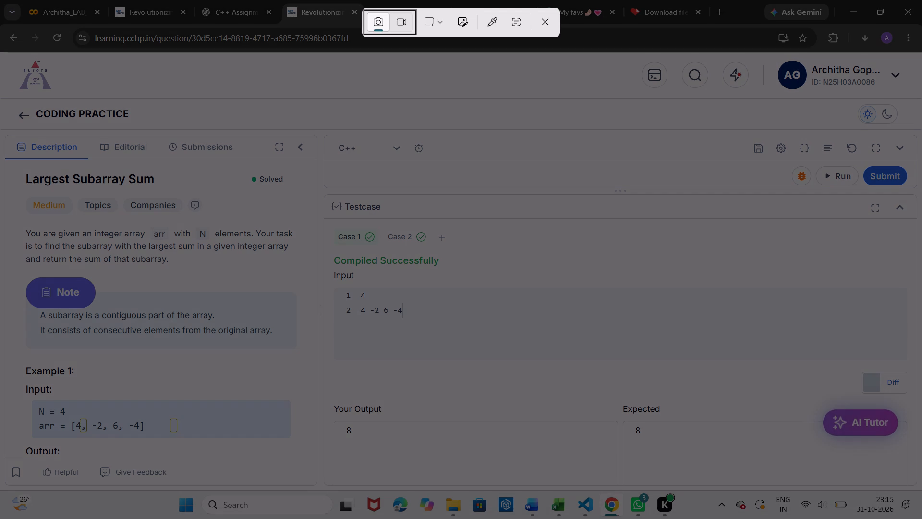
left_click_drag(9, 79, 886, 445)
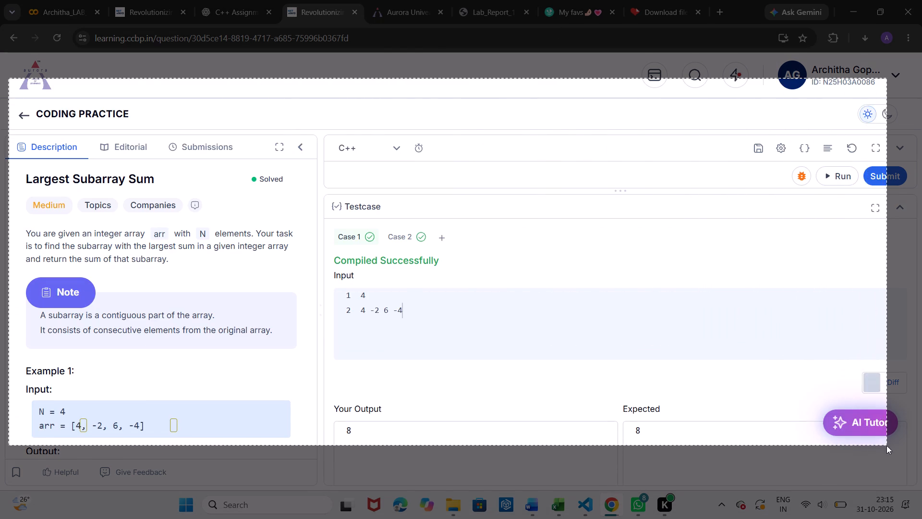
left_click_drag(886, 445, 826, 484)
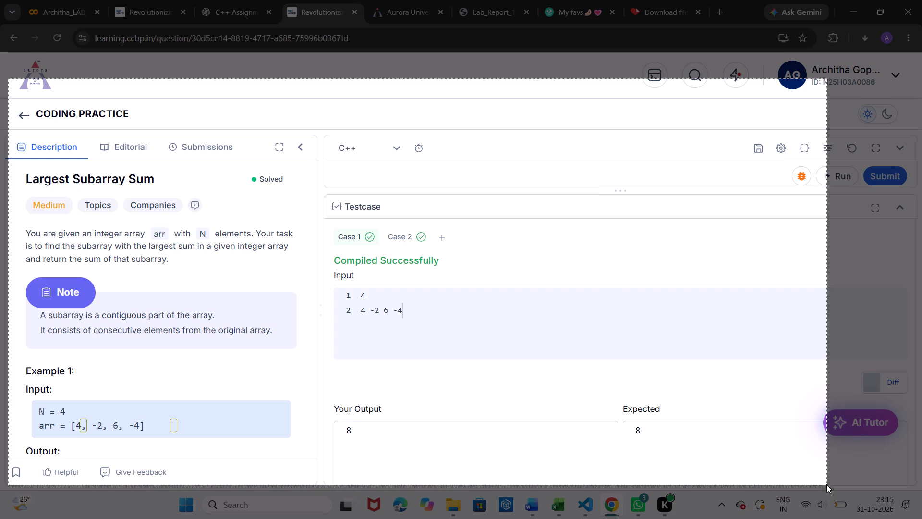
left_click_drag(826, 484, 823, 484)
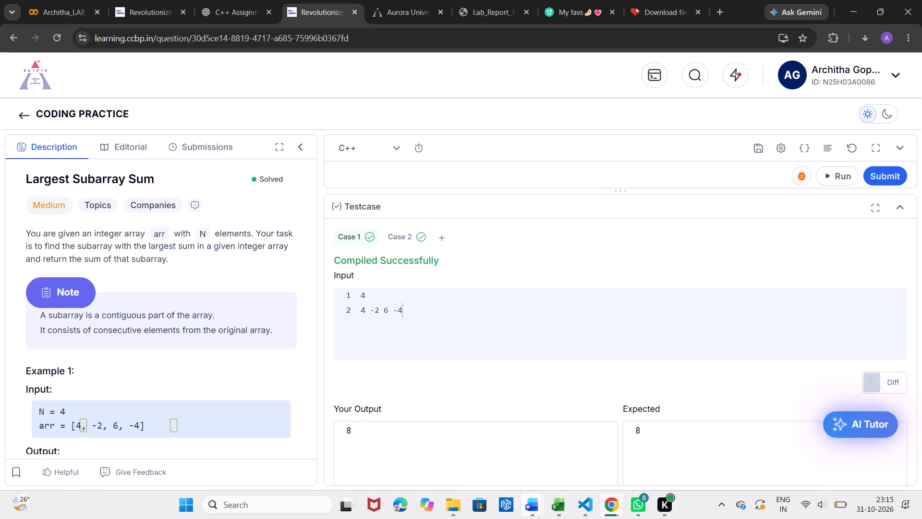
left_click(758, 440)
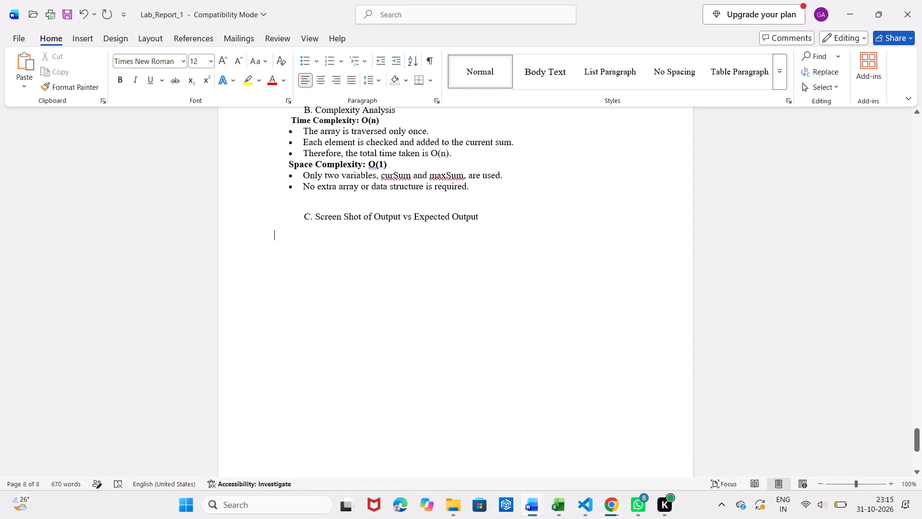
key("ctrl+v")
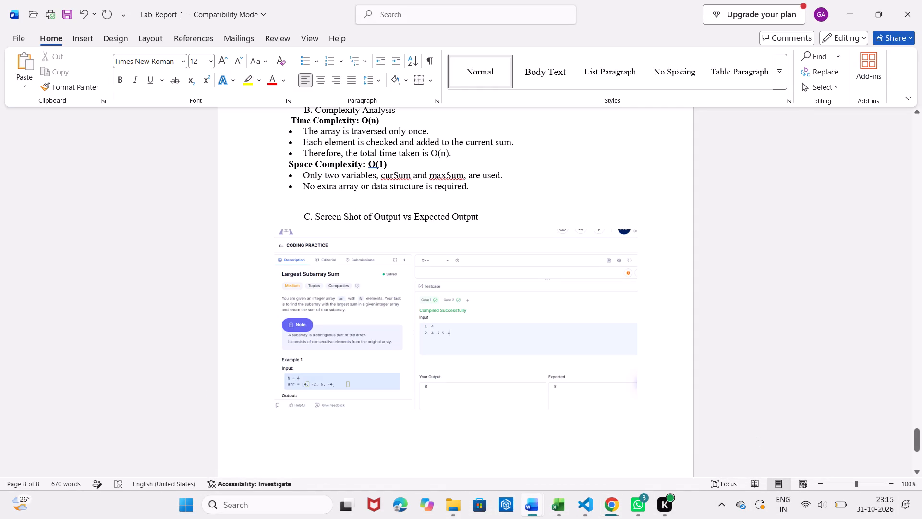
scroll(716, 434, "down", 1)
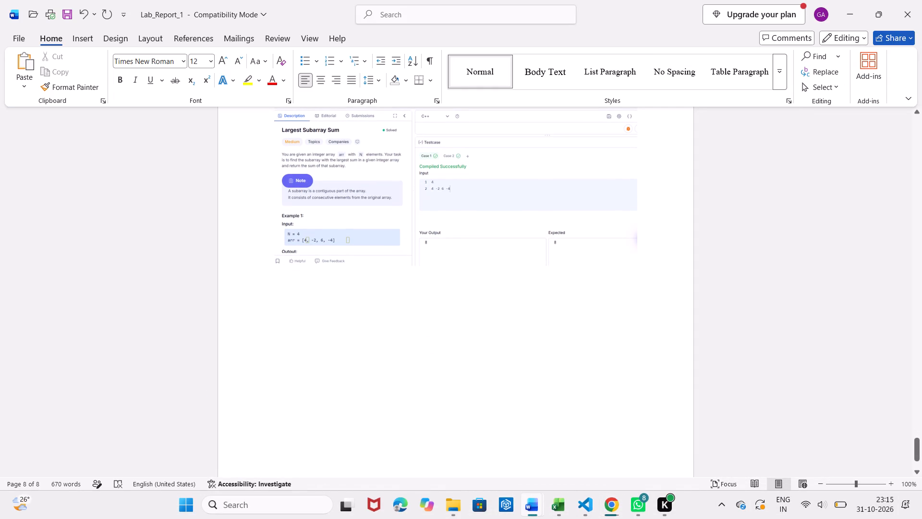
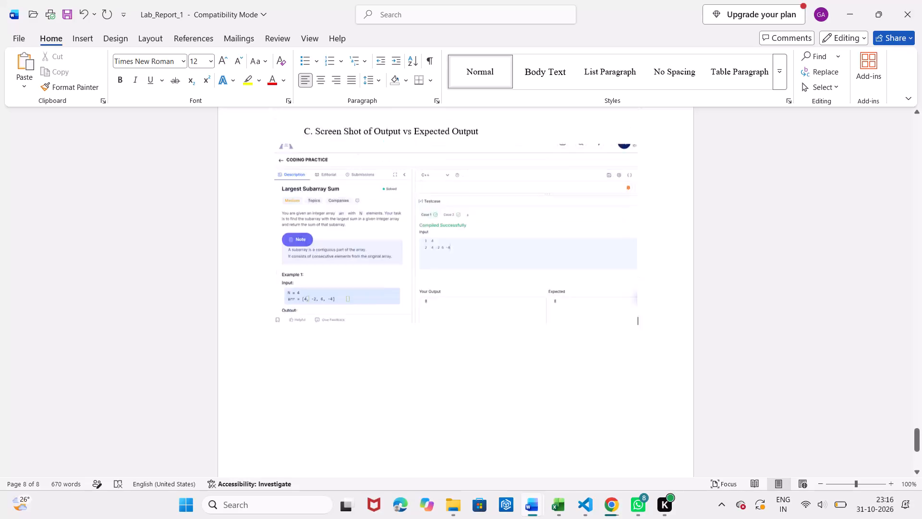
Remove the blank lines below and above the first Union of Two Sorted Arrays code screenshot in the "Optimal Approach(two pointer)" section.
scroll(439, 318, "down", 1)
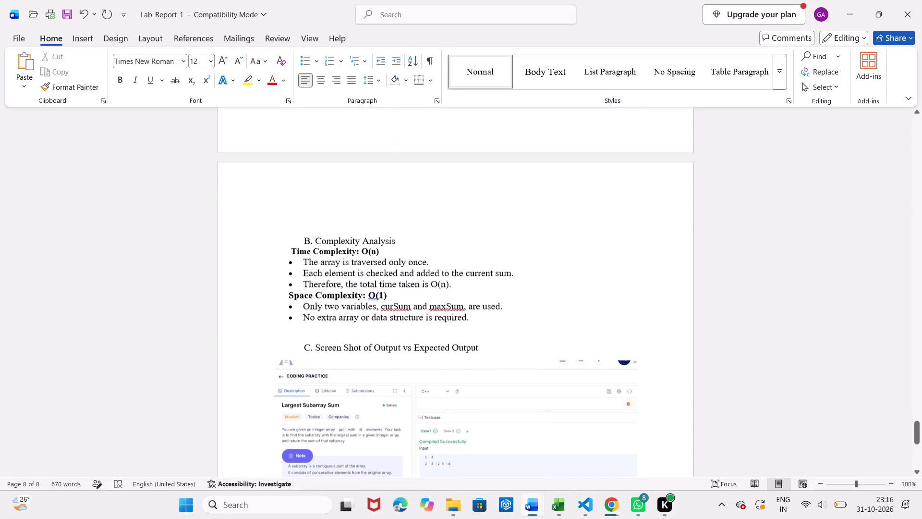
scroll(347, 266, "up", 3)
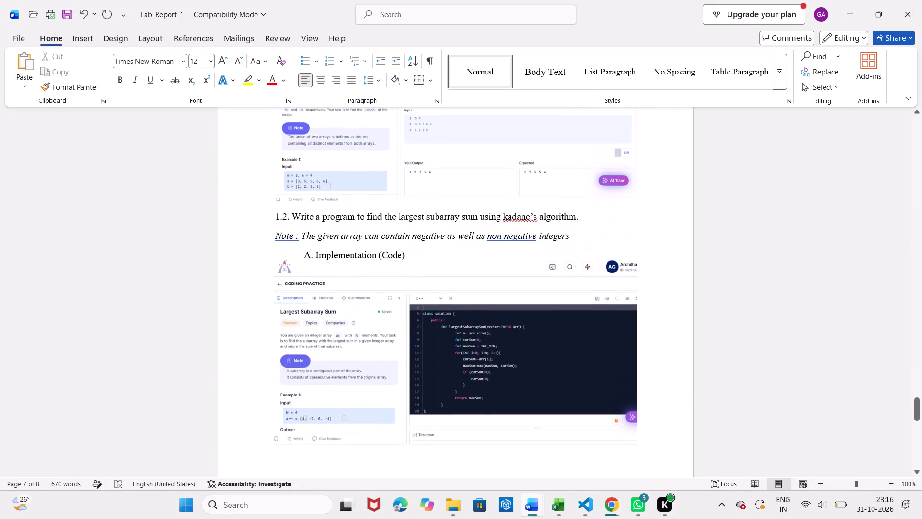
scroll(368, 314, "up", 4)
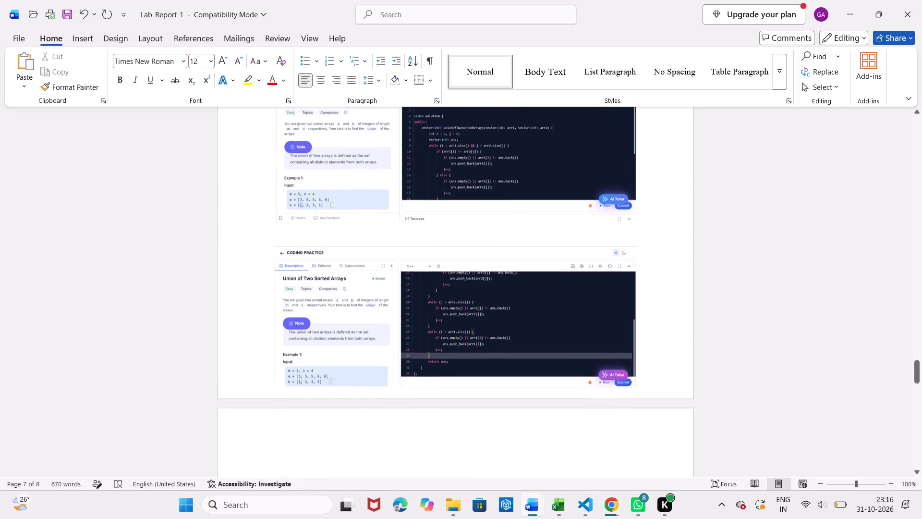
scroll(368, 314, "up", 2)
scroll(368, 314, "down", 4)
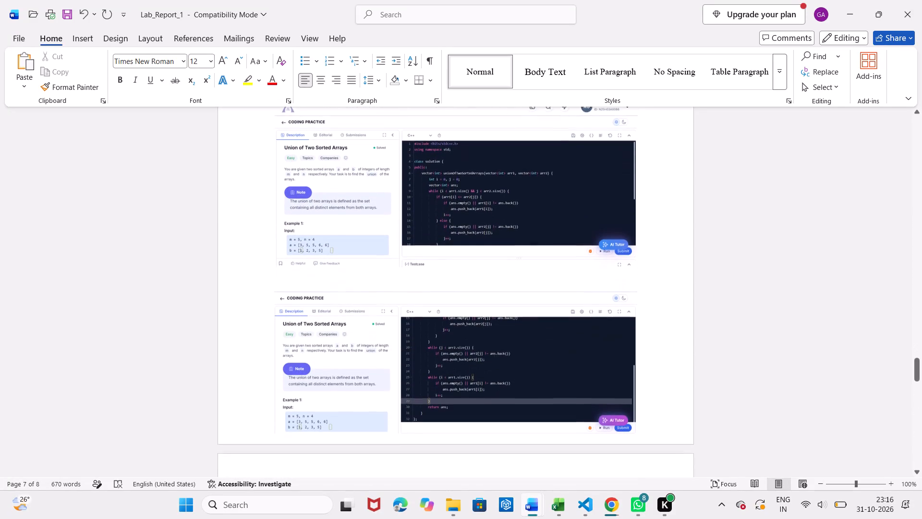
scroll(368, 314, "down", 1)
scroll(368, 314, "up", 1)
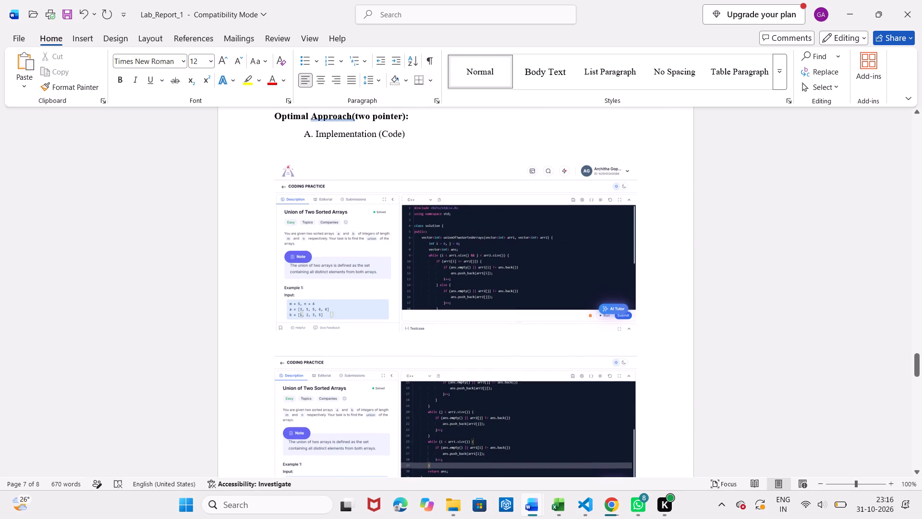
left_click(342, 339)
key("BackSpace")
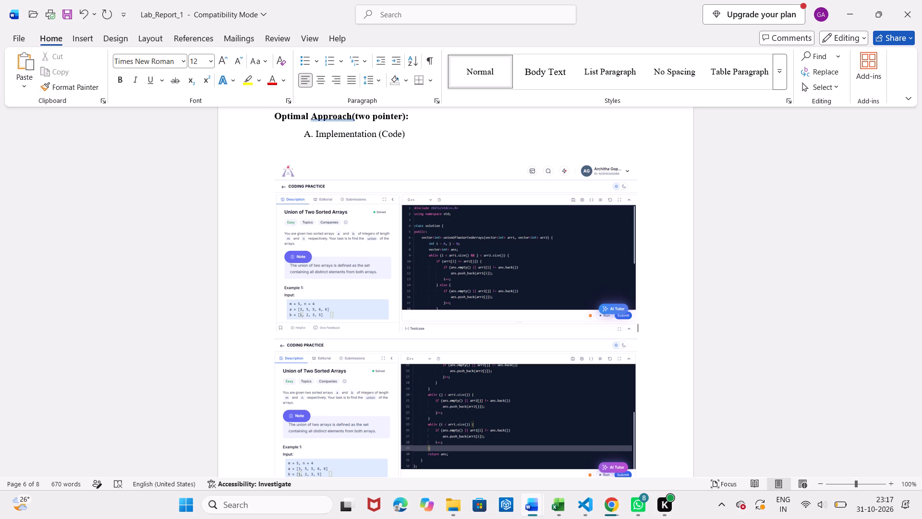
left_click(320, 158)
left_click(319, 143)
key("BackSpace")
Add a blank line after the second Union of Two Sorted Arrays code screenshot, before "B. Complexity Analysis" of the two-pointer approach.
scroll(350, 235, "down", 3)
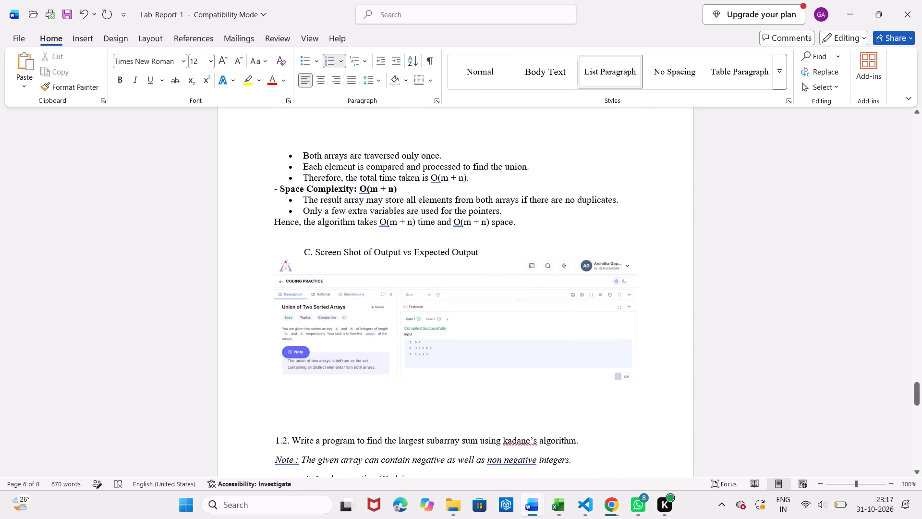
scroll(373, 168, "up", 1)
left_click_drag(642, 149, 648, 163)
key("Return")
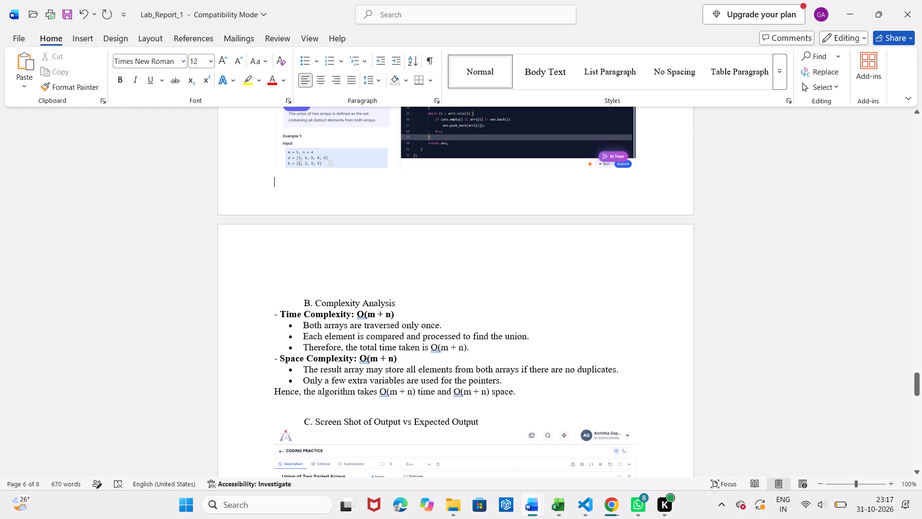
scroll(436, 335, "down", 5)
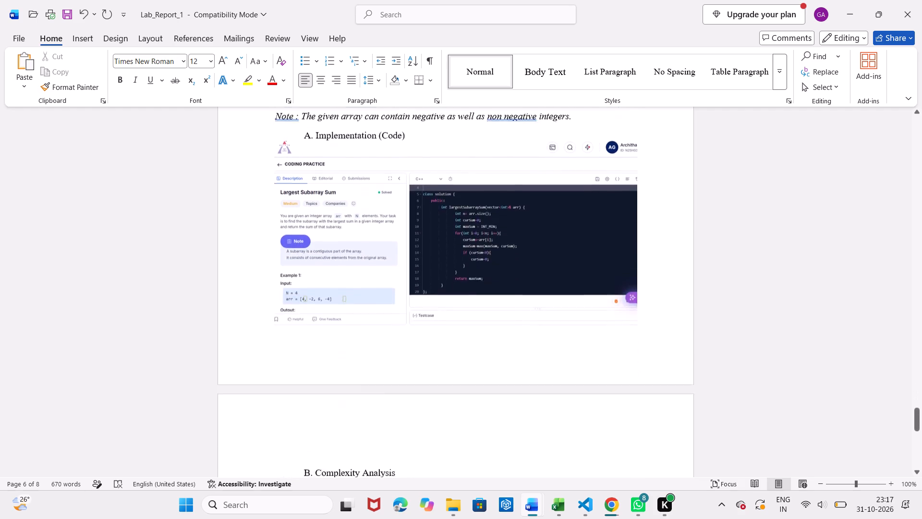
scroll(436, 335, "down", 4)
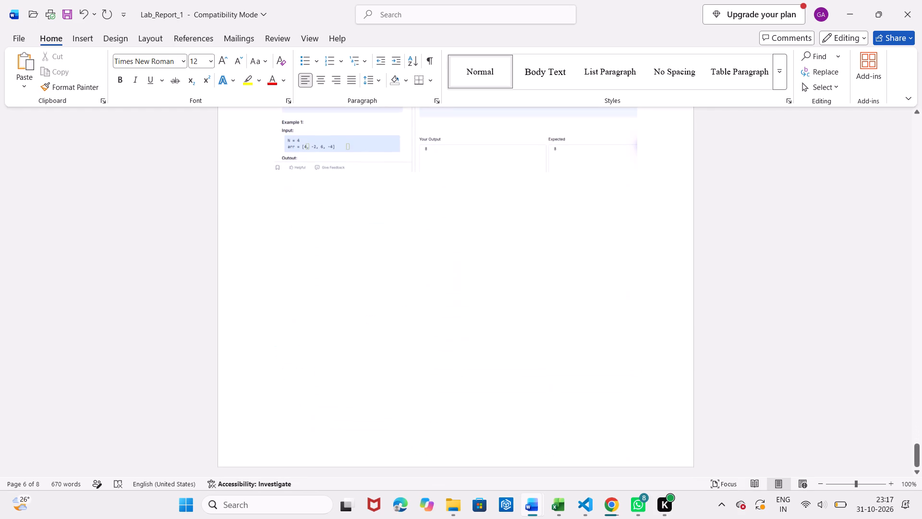
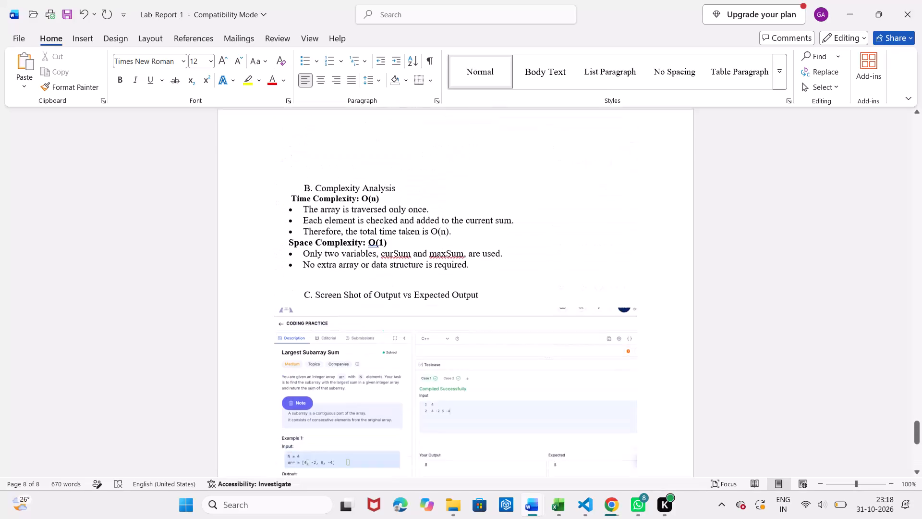
Review the Lab_Report_1 page layout from the Largest Subarray Sum section back to the cover page, certificate, objective and experiment 2.1.
scroll(406, 282, "down", 1)
scroll(406, 282, "up", 1)
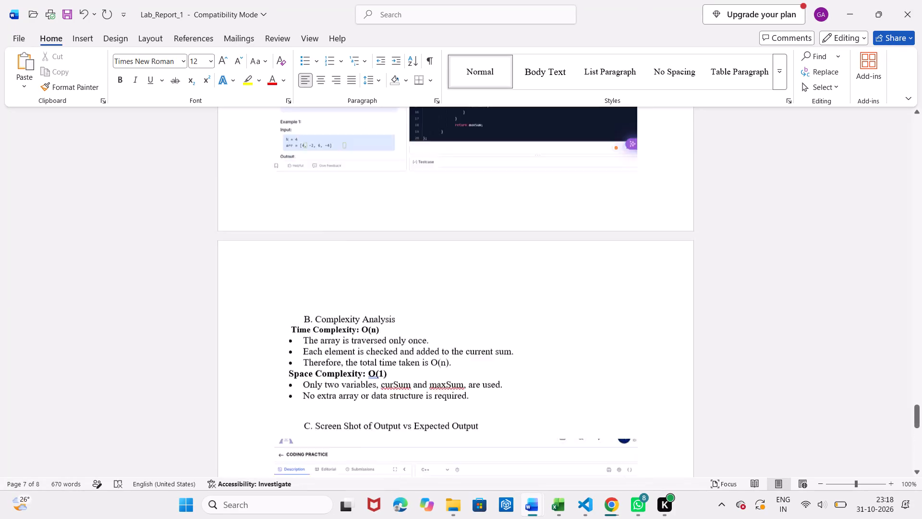
scroll(406, 282, "up", 7)
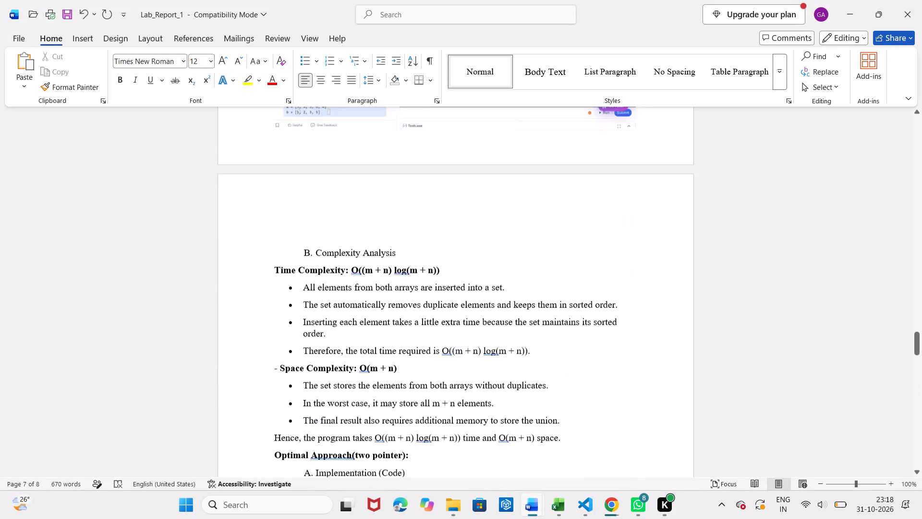
scroll(406, 282, "up", 6)
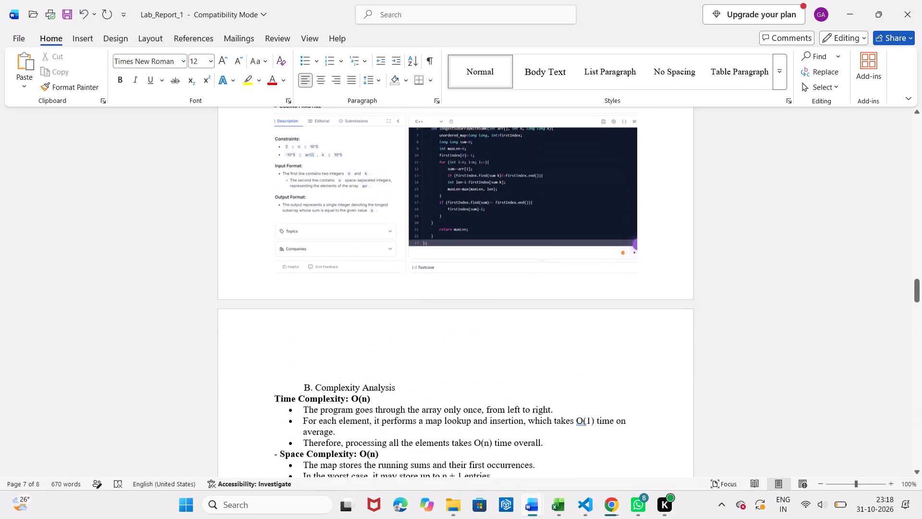
scroll(406, 282, "up", 3)
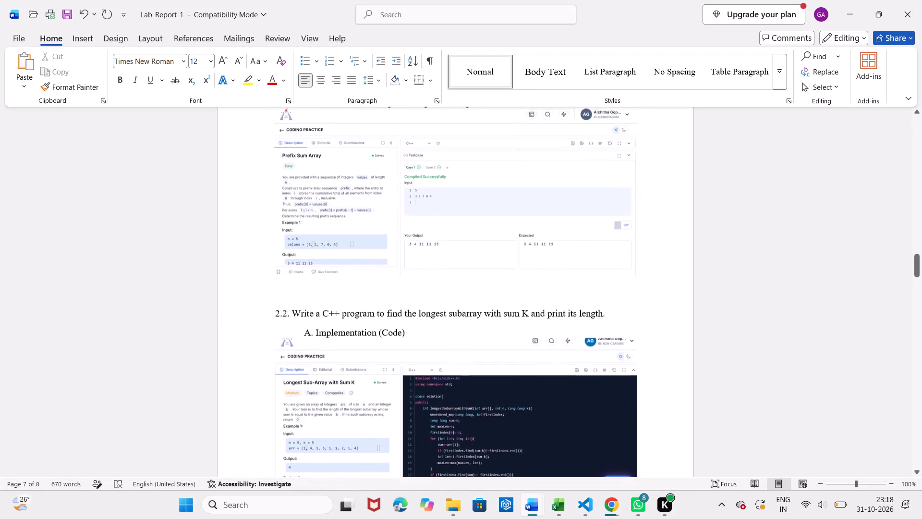
scroll(406, 282, "up", 4)
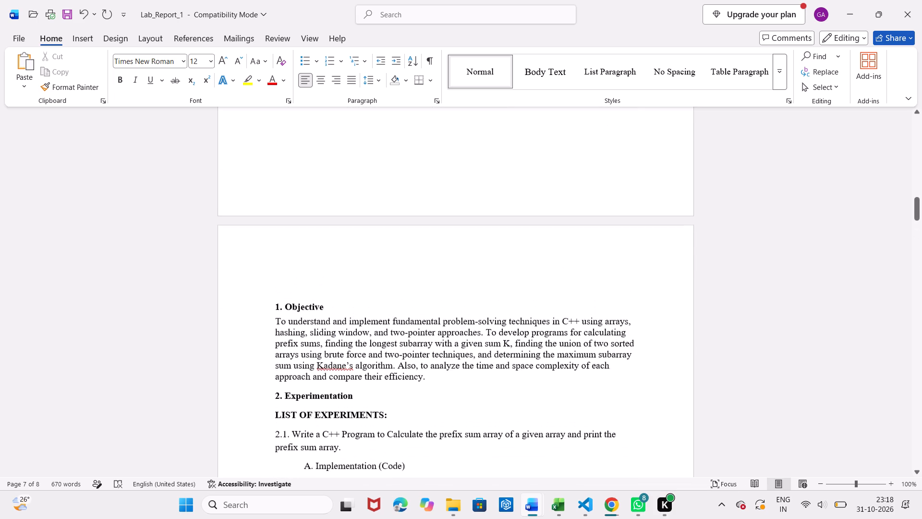
scroll(406, 282, "up", 4)
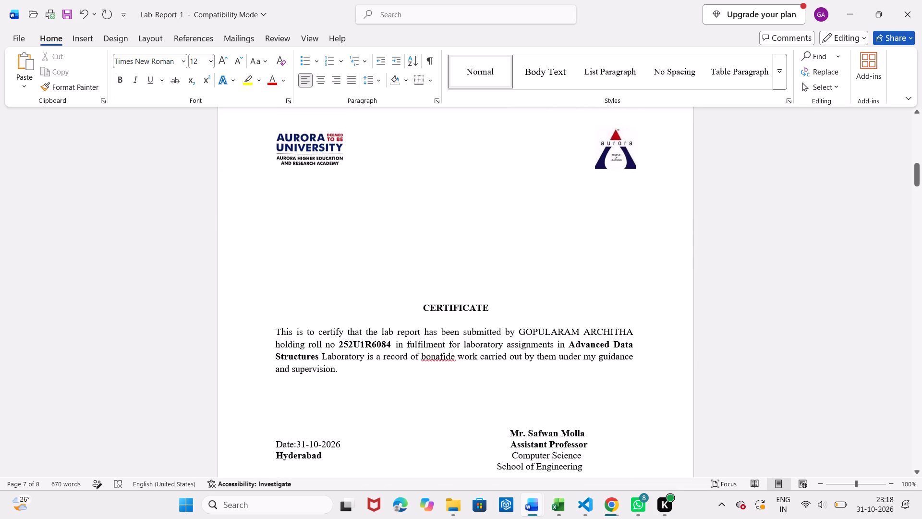
scroll(406, 282, "up", 4)
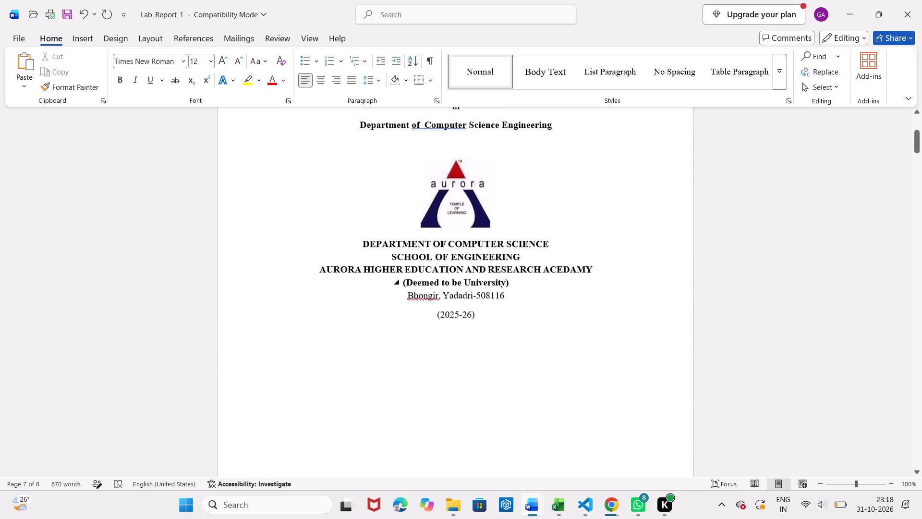
scroll(406, 282, "up", 3)
scroll(406, 282, "down", 3)
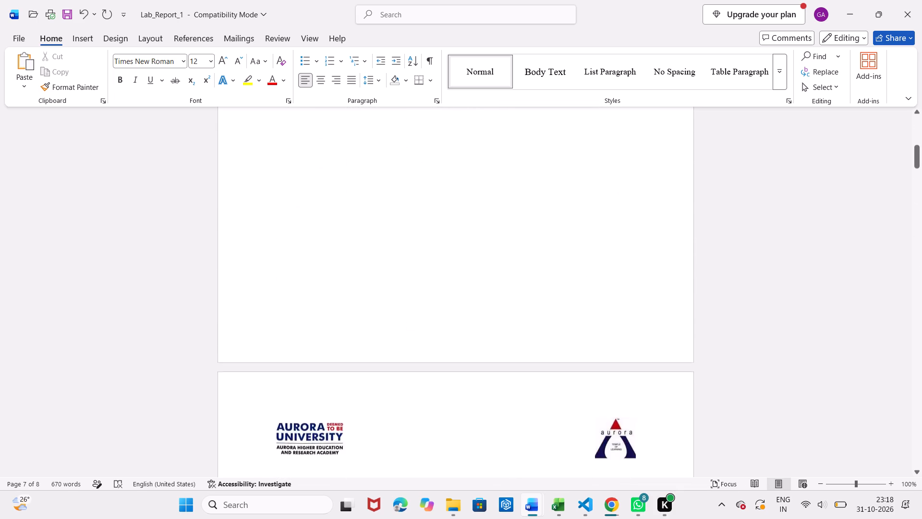
scroll(406, 282, "down", 4)
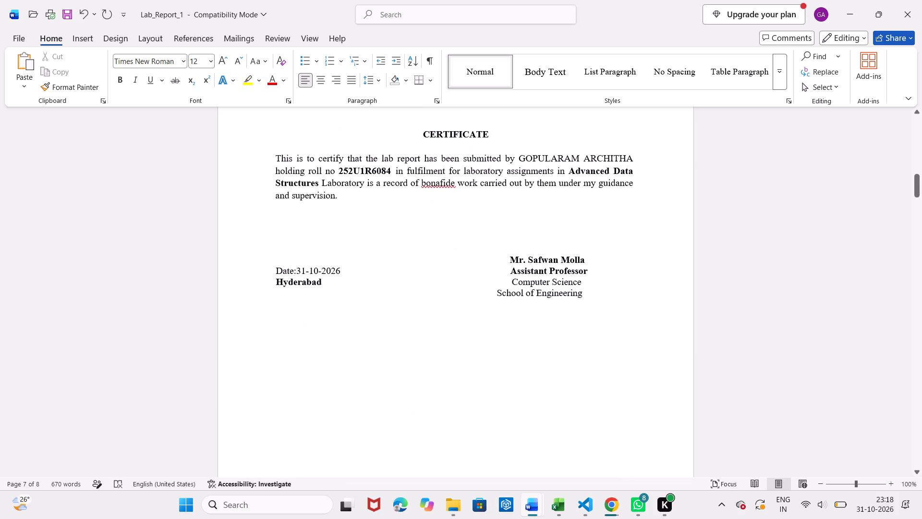
scroll(406, 282, "down", 3)
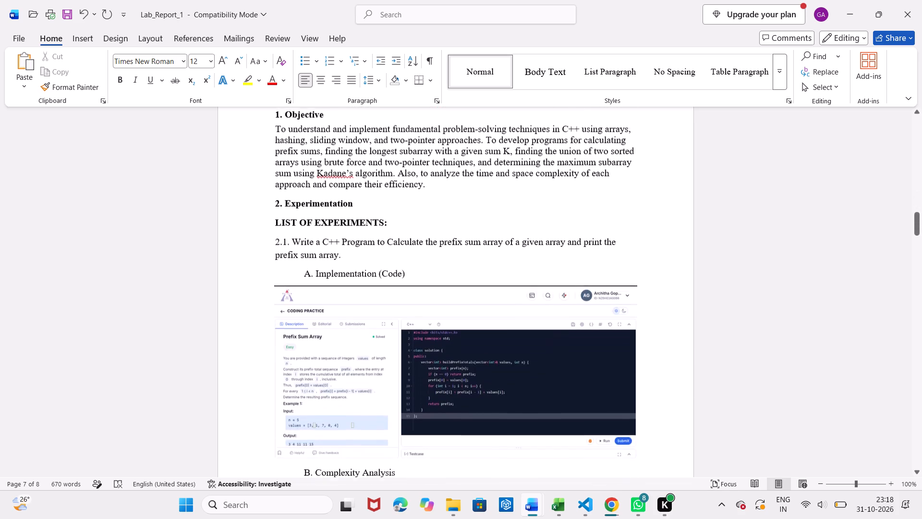
scroll(406, 282, "down", 2)
scroll(406, 282, "up", 1)
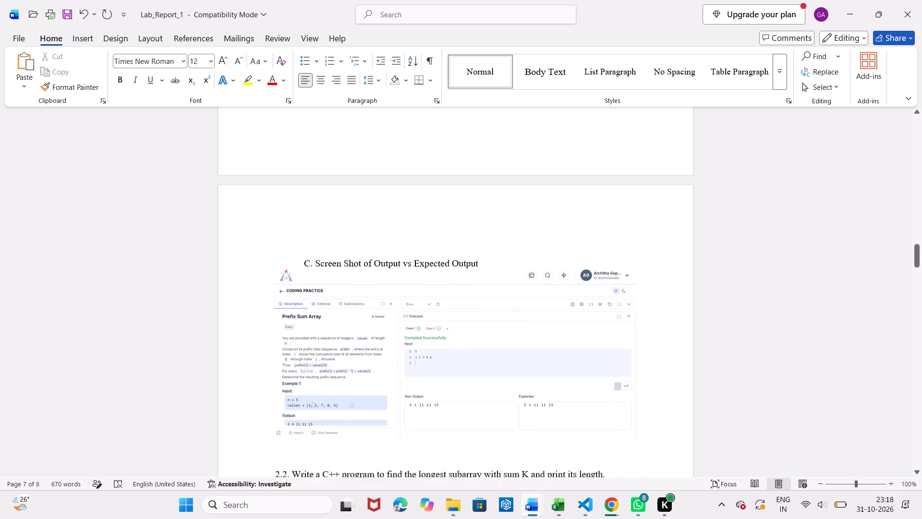
scroll(406, 282, "up", 2)
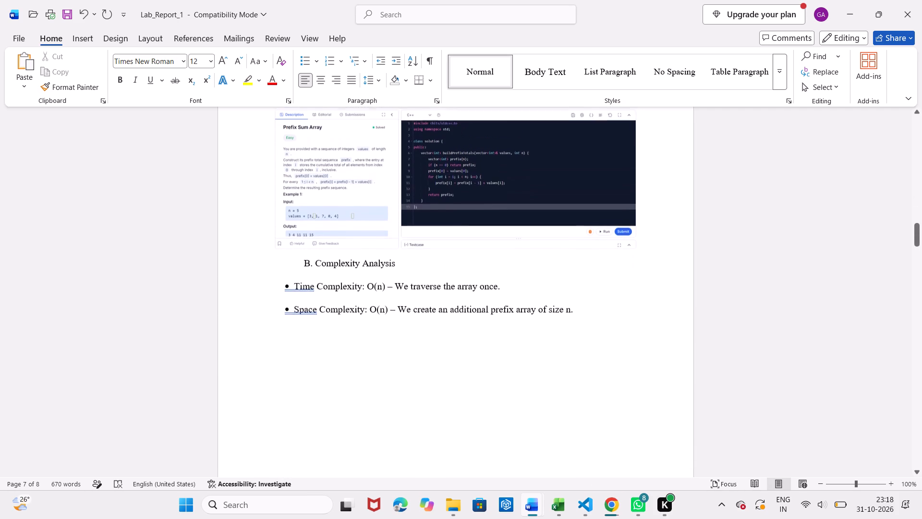
scroll(406, 282, "up", 2)
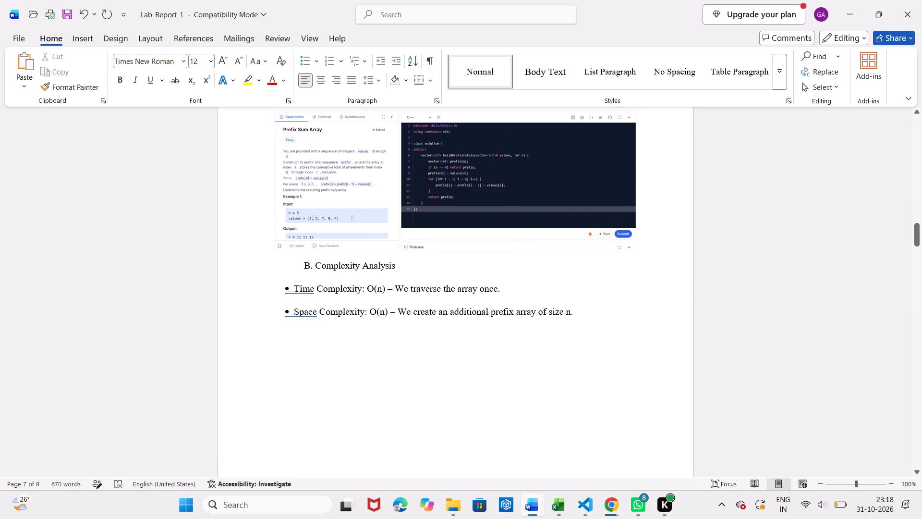
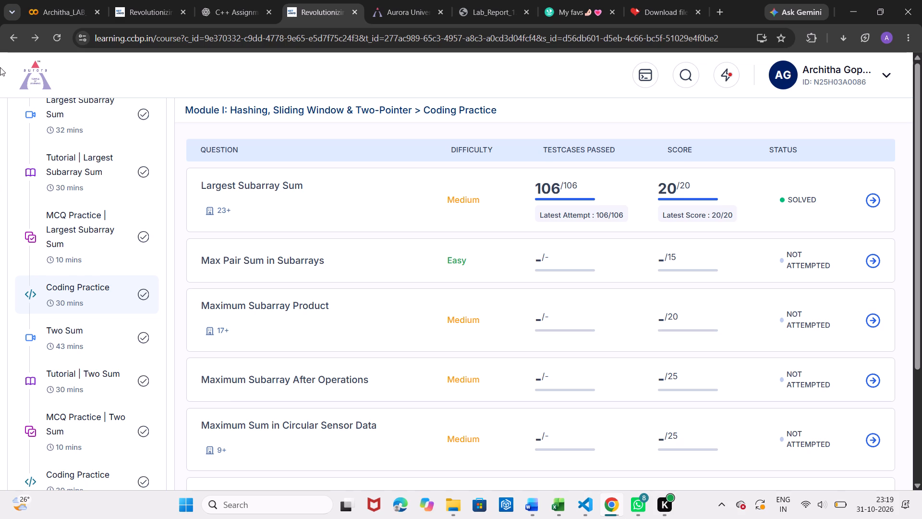
Open the Coding Practice unit that follows the Hashing MCQ Practice in Module I: Hashing, Sliding Window & Two-Pointer.
scroll(124, 212, "up", 7)
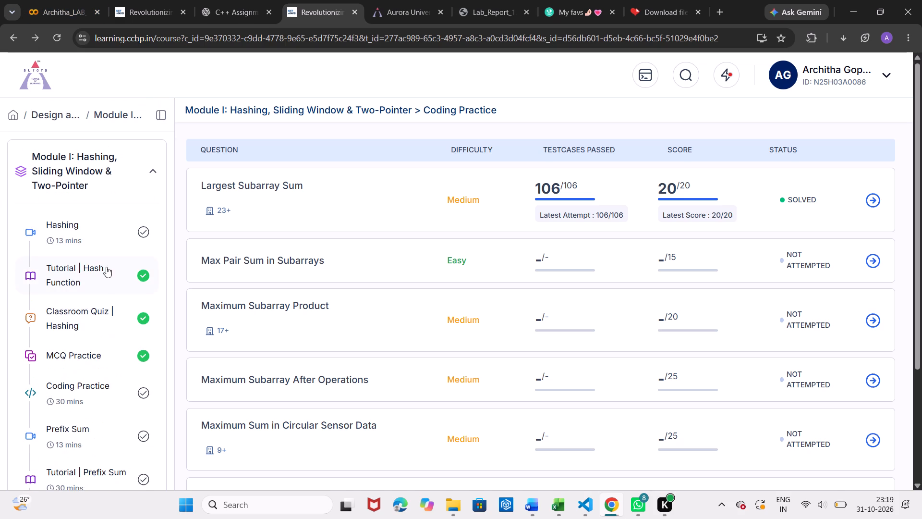
scroll(114, 327, "down", 1)
left_click(78, 261)
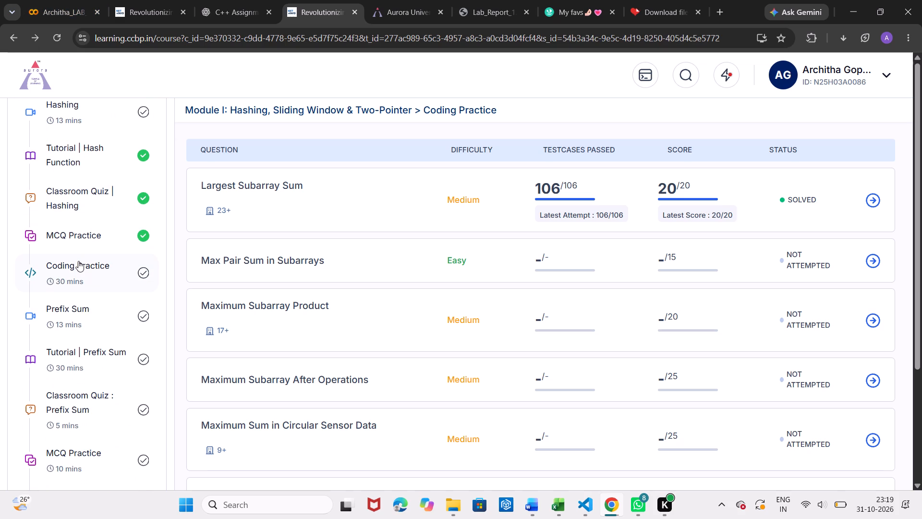
Open the editorial of the Prefix Sum Array problem from the Coding Practice set that follows the Prefix Sum lessons.
scroll(101, 389, "down", 1)
left_click(103, 416)
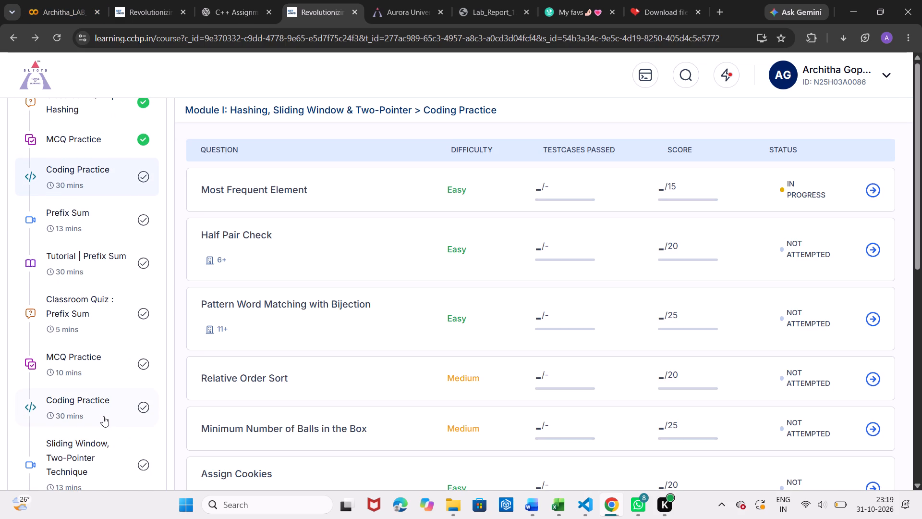
left_click(327, 202)
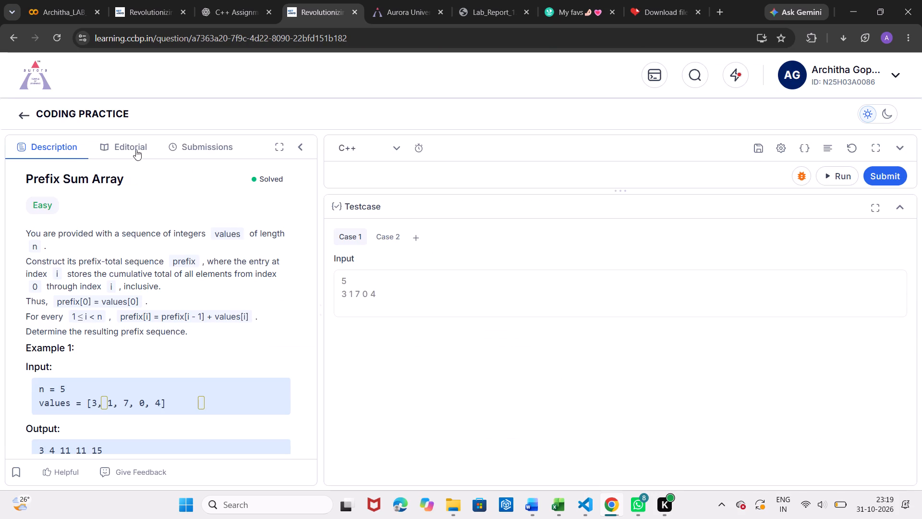
left_click(137, 147)
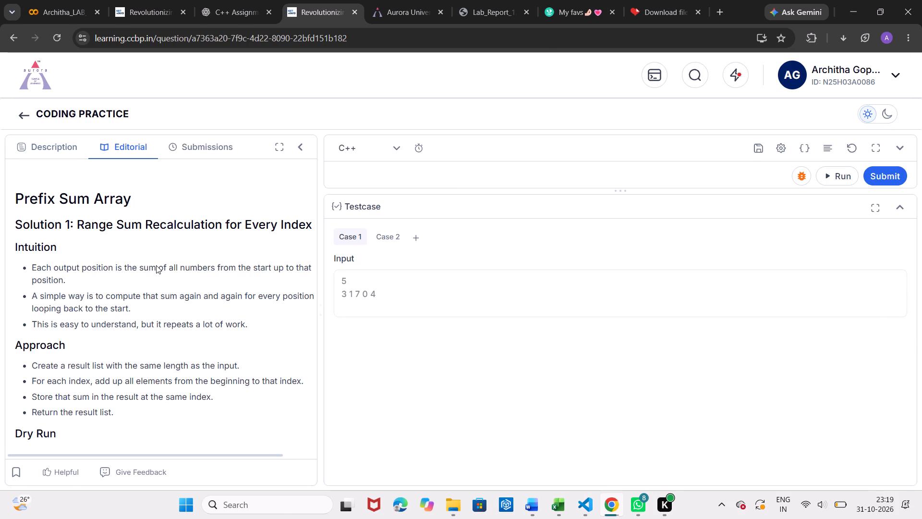
scroll(156, 265, "down", 12)
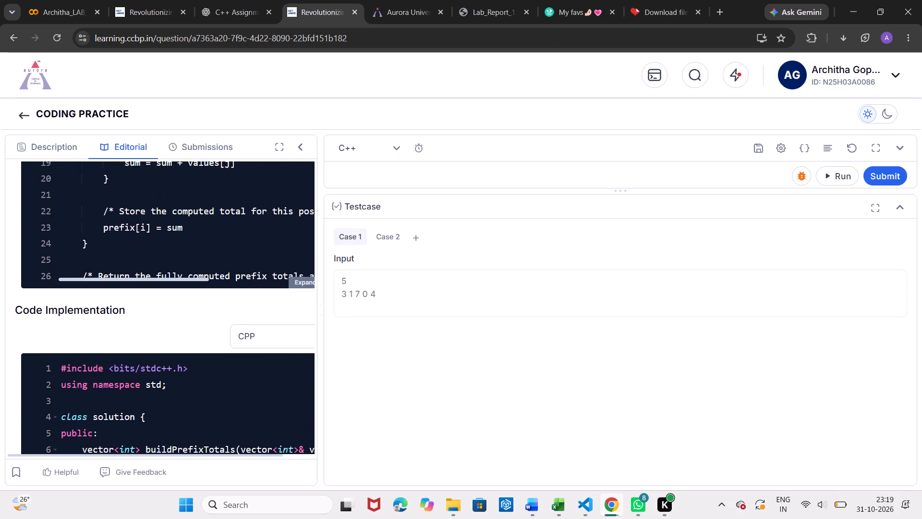
scroll(156, 265, "down", 13)
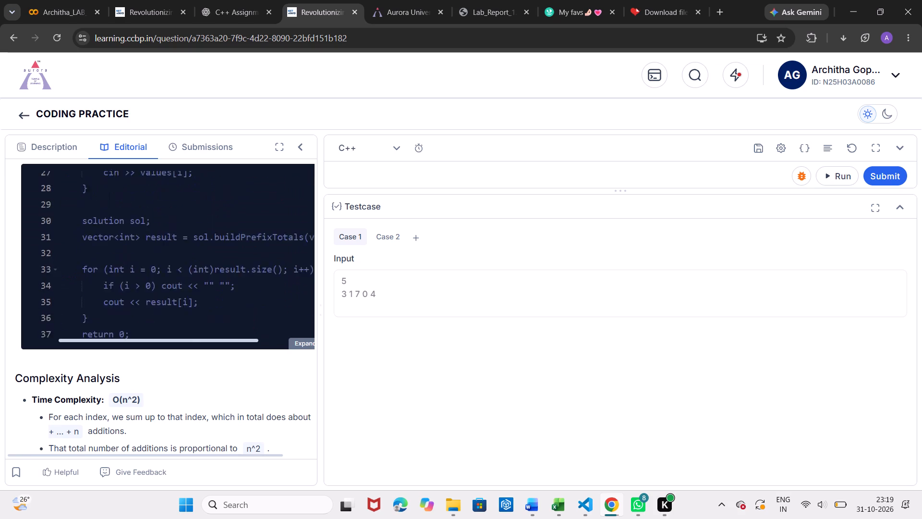
scroll(156, 265, "down", 14)
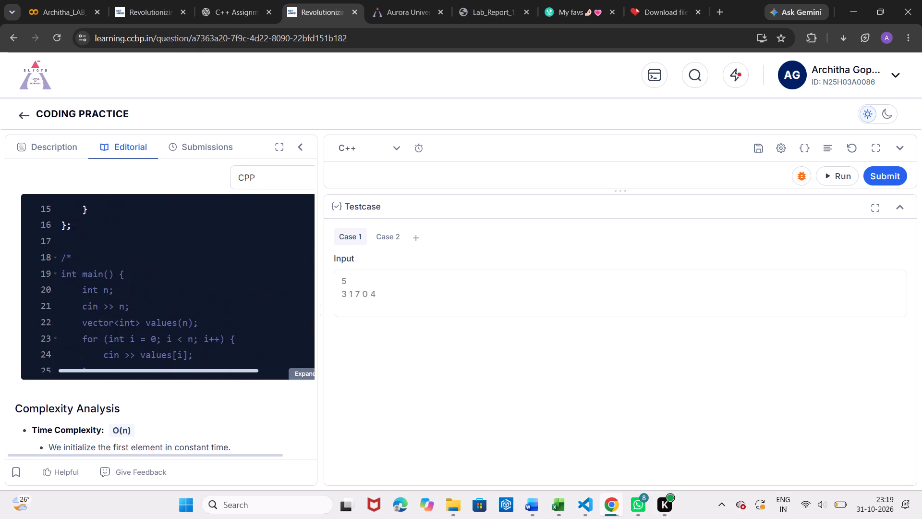
scroll(156, 265, "down", 14)
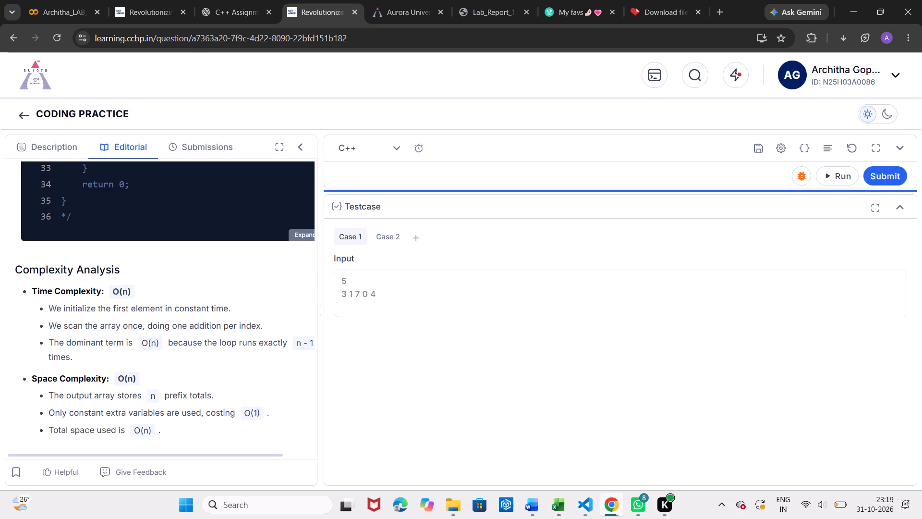
left_click_drag(499, 190, 516, 518)
scroll(184, 364, "down", 2)
left_click_drag(159, 434, 83, 297)
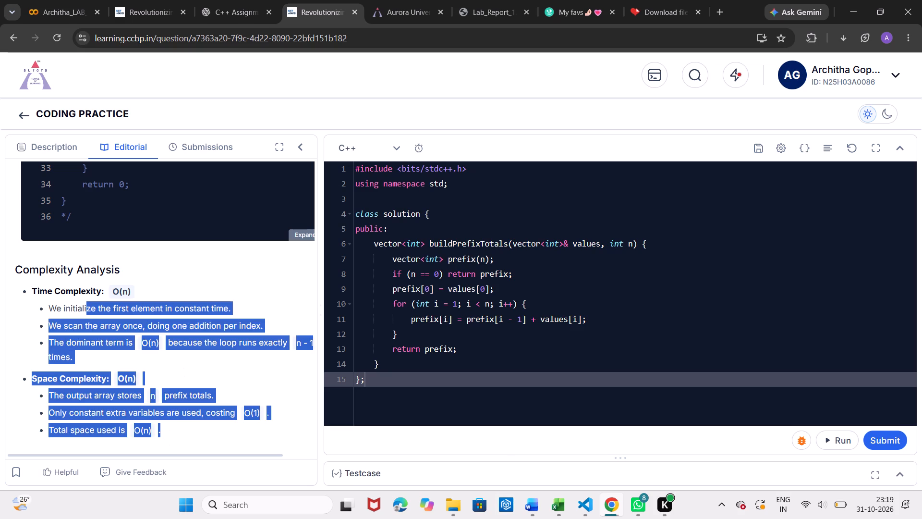
left_click_drag(83, 297, 23, 290)
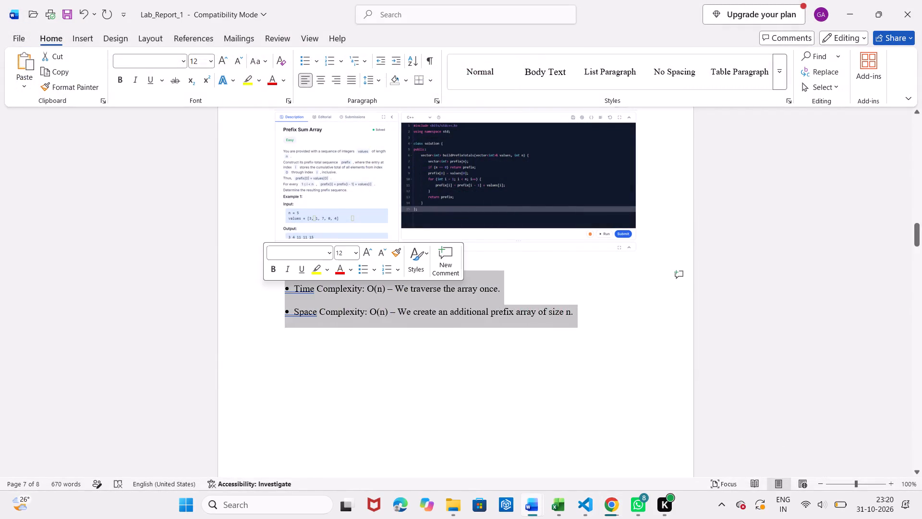
key("BackSpace")
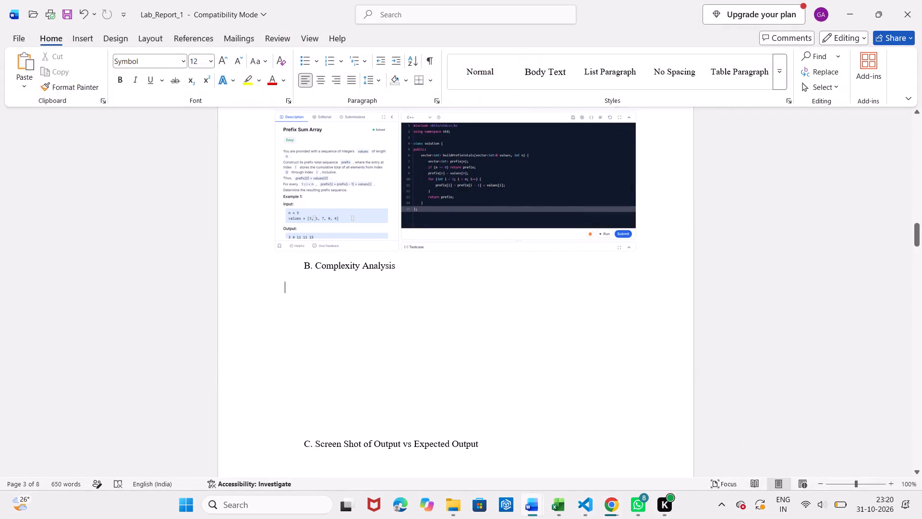
key("ctrl+v")
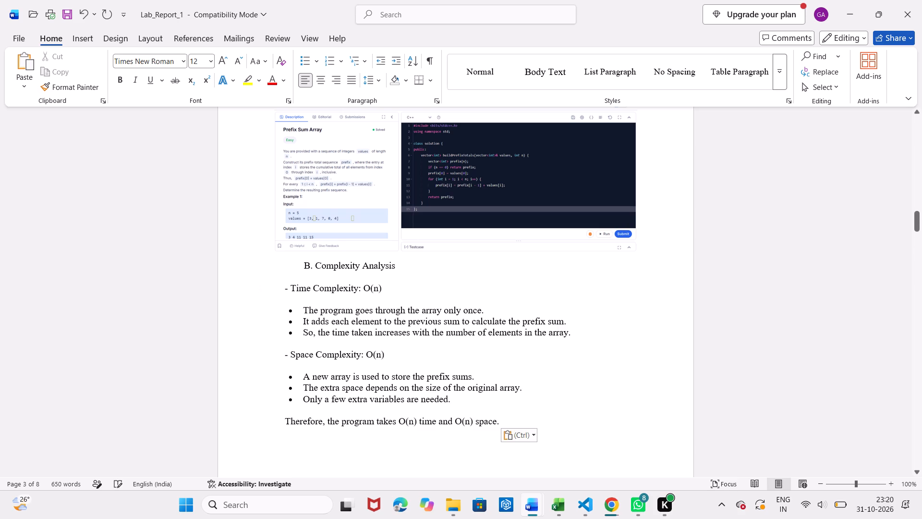
Remove six blank lines above the Prefix Sum Array's "C. Screen Shot of Output vs Expected Output" heading.
scroll(335, 358, "down", 1)
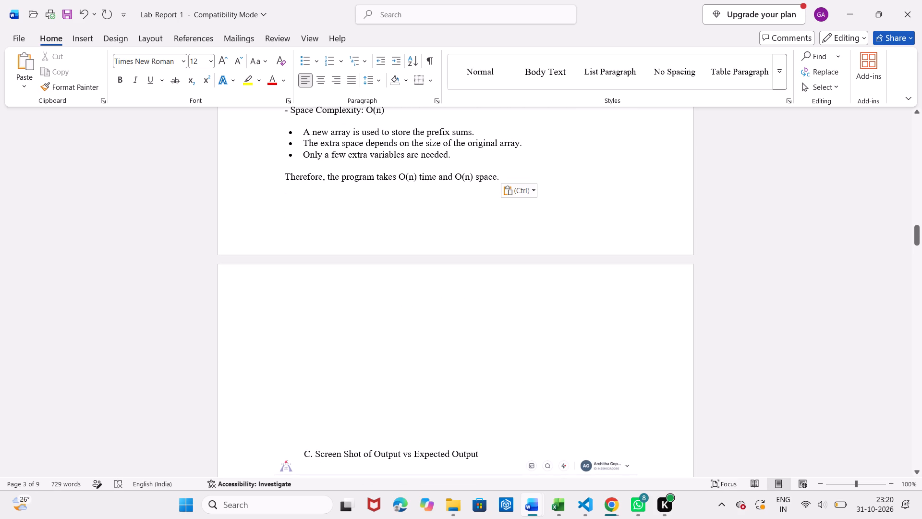
left_click(361, 439)
key("BackSpace")
key("BackSpace")
key("BackSpace")
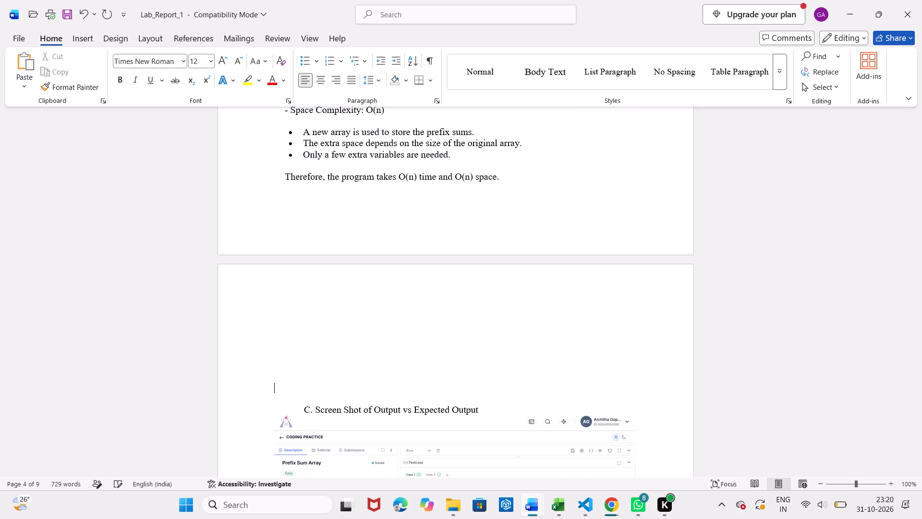
key("BackSpace")
key("BackSpace")
key("BackSpace")
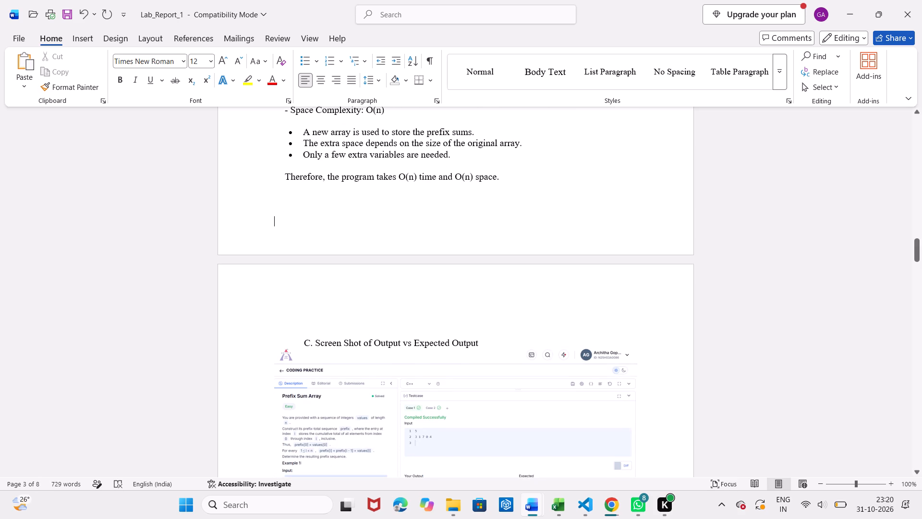
Remove one blank line between the Prefix Sum Array output screenshot and the 2.2 question on the longest subarray.
scroll(402, 485, "down", 1)
scroll(407, 351, "down", 3)
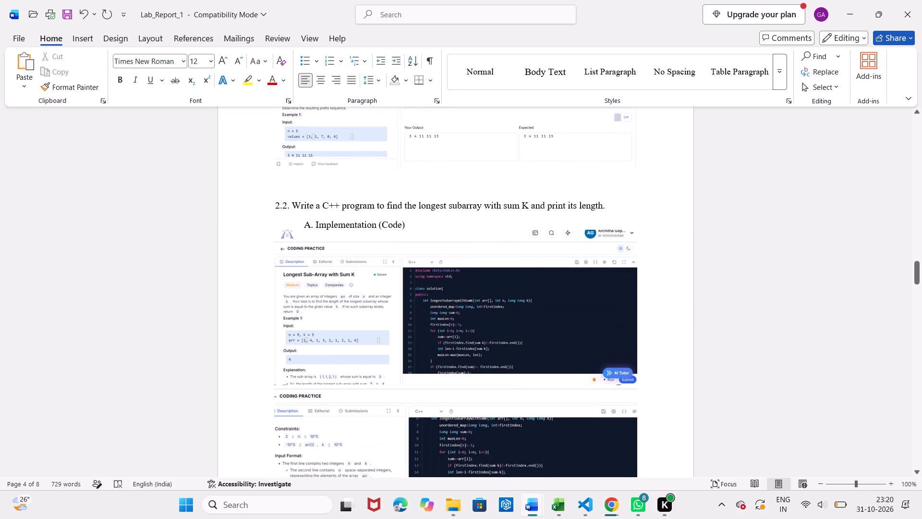
left_click(315, 185)
key("BackSpace")
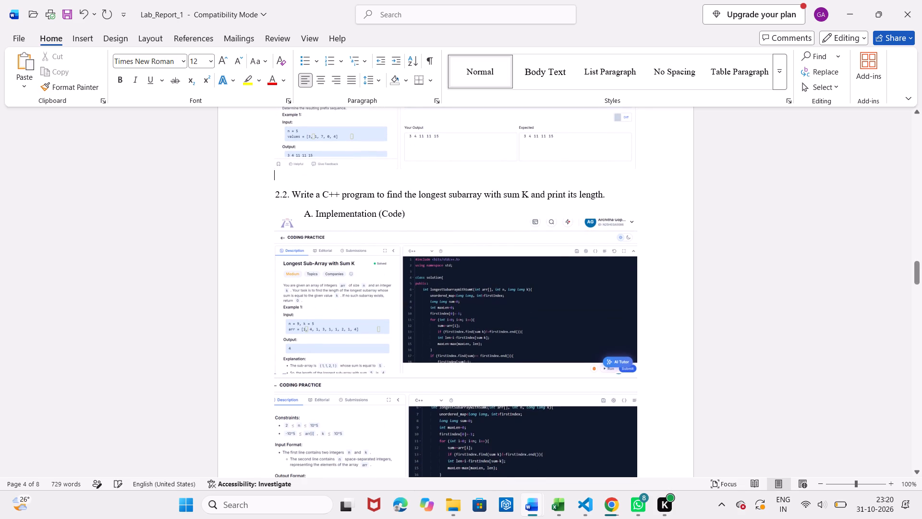
Add a blank line after the last Longest Sub-Array with Sum K code screenshot, moving "B. Complexity Analysis" to the following page.
scroll(341, 268, "down", 2)
left_click(648, 146)
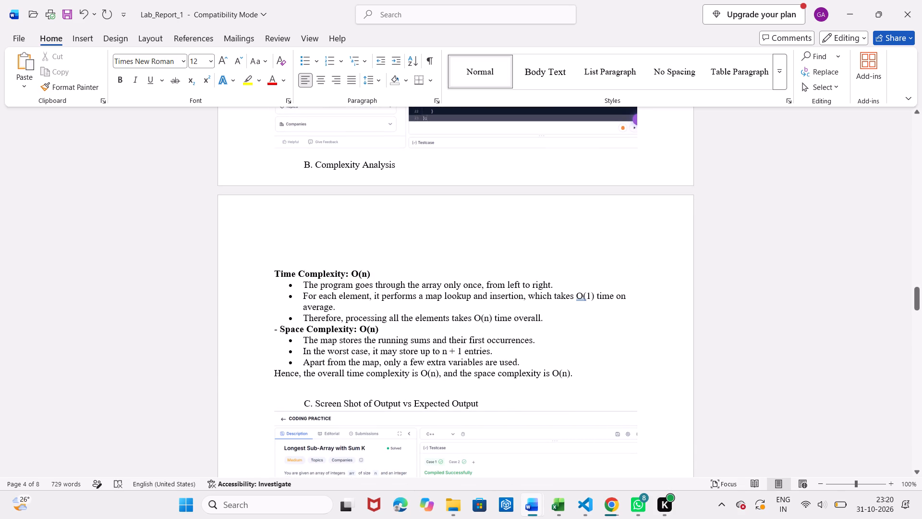
key("Return")
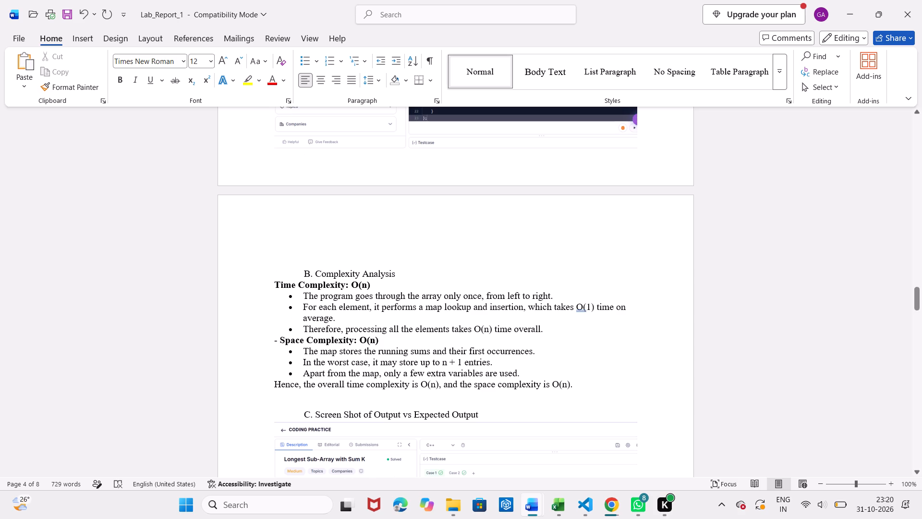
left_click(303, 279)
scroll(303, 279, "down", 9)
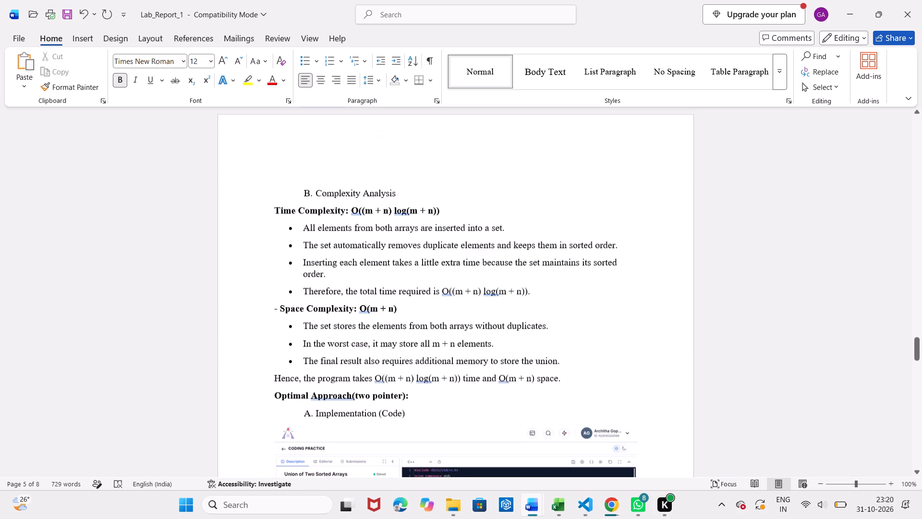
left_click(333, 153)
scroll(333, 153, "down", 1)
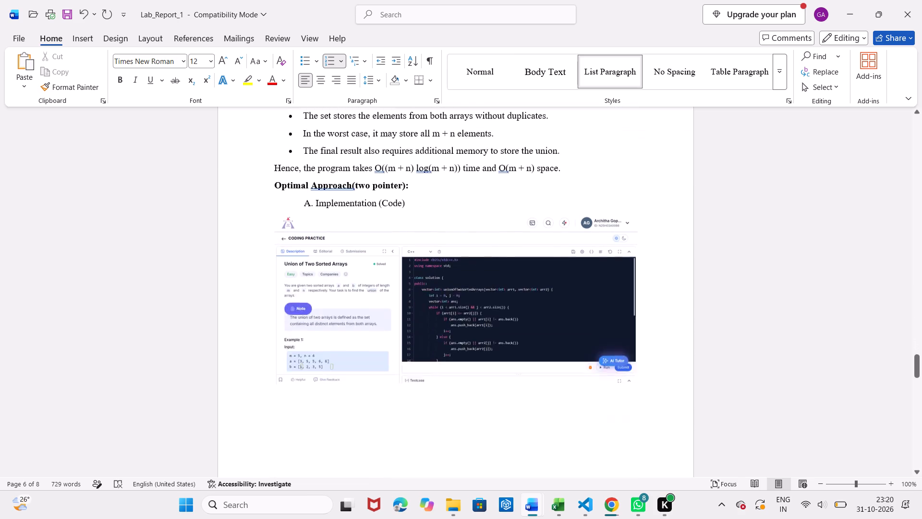
Check the spacing and page layout of the remaining experiments through the largest subarray sum section at the report's end.
scroll(333, 153, "down", 3)
scroll(356, 295, "down", 2)
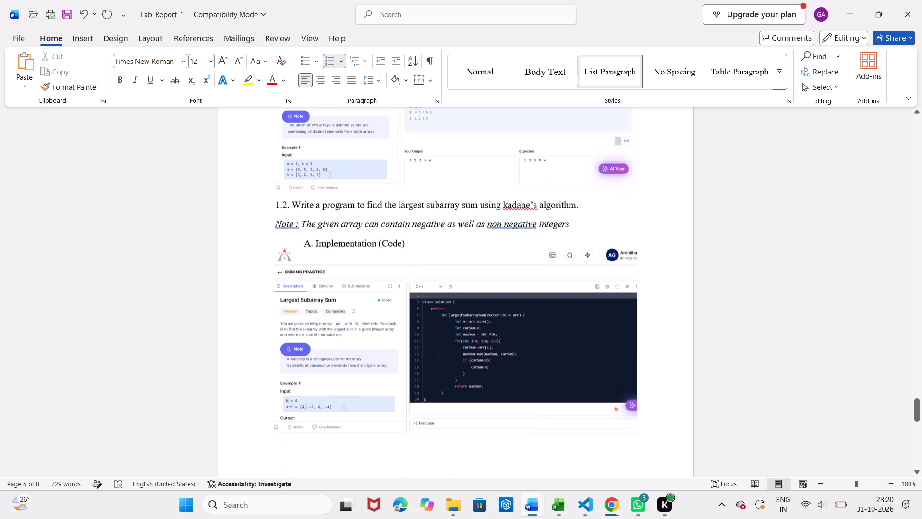
scroll(356, 295, "down", 6)
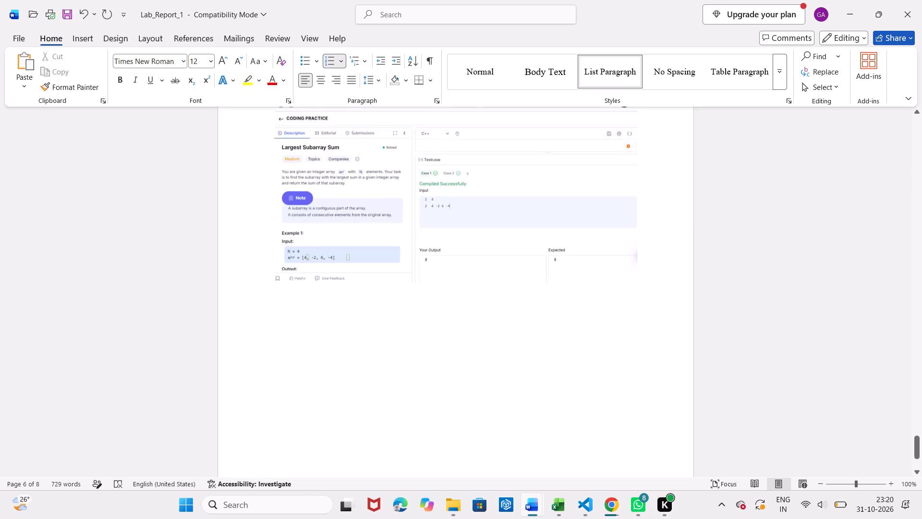
scroll(356, 295, "down", 2)
scroll(356, 295, "up", 7)
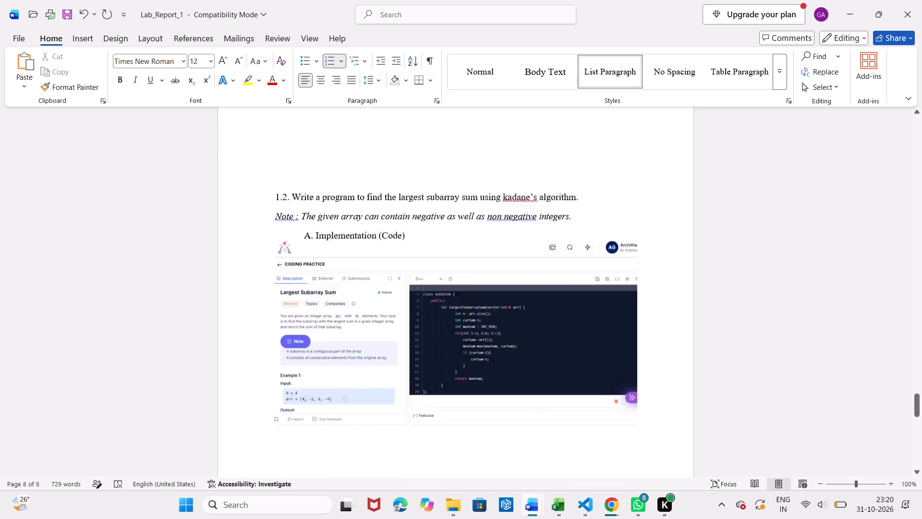
Delete the extra space between "of" and "Computer" in "Department of Computer Science Engineering" on the title page.
scroll(356, 295, "up", 6)
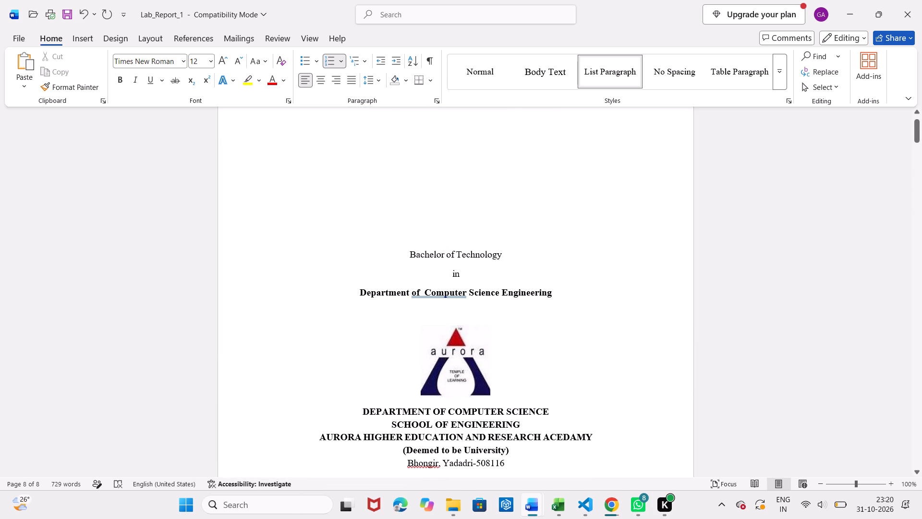
left_click(426, 293)
key("BackSpace")
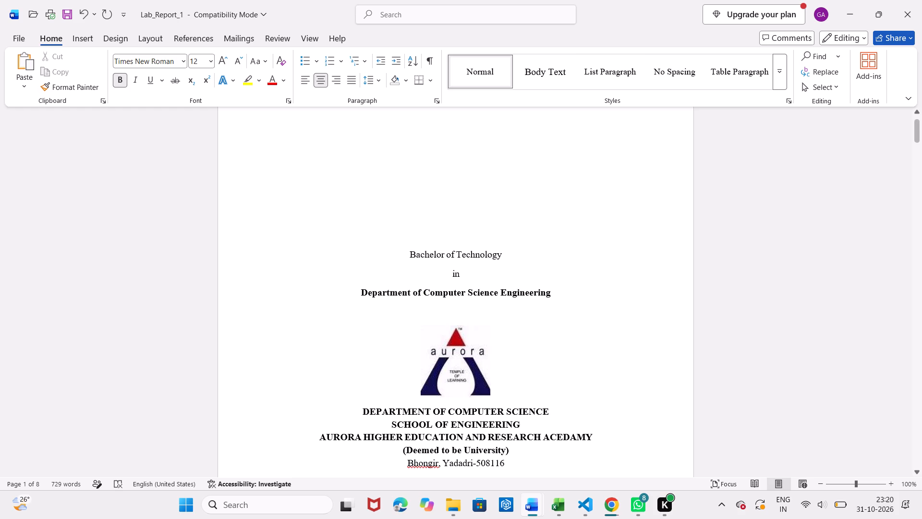
Check the layout of the title page and the certificate page of the report.
scroll(459, 403, "down", 4)
scroll(459, 403, "up", 1)
scroll(459, 403, "down", 4)
scroll(459, 403, "up", 1)
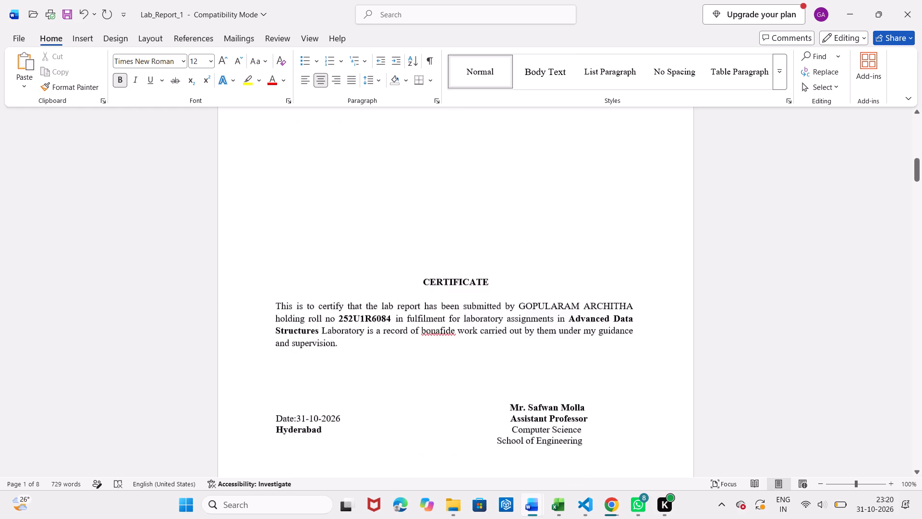
scroll(459, 403, "up", 1)
scroll(459, 403, "down", 3)
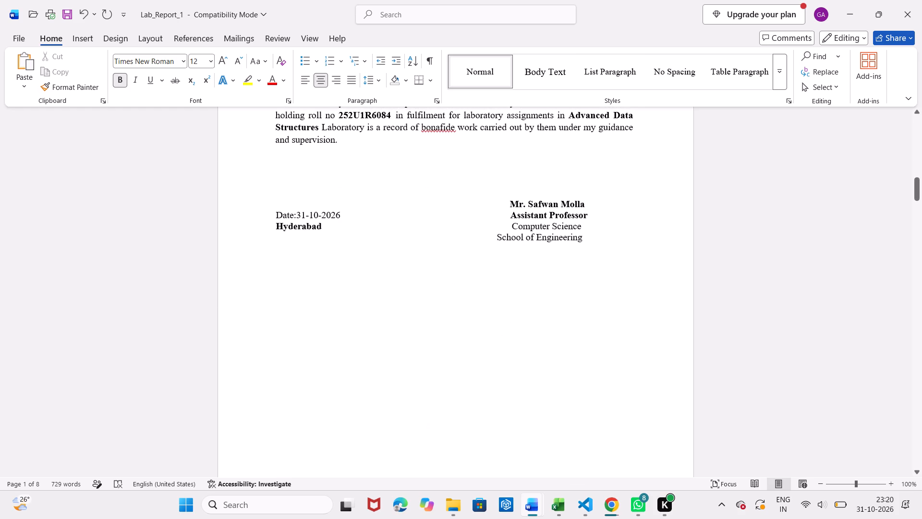
Start the print command for the lab report.
left_click(51, 15)
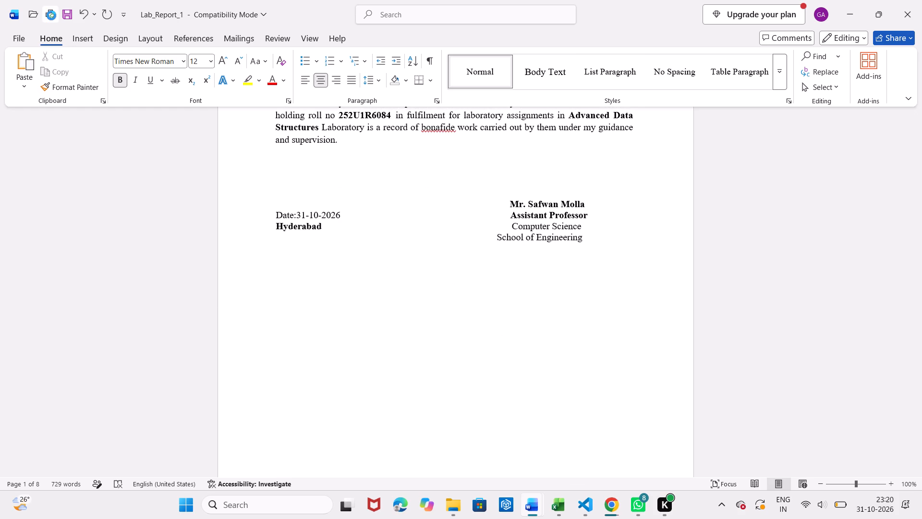
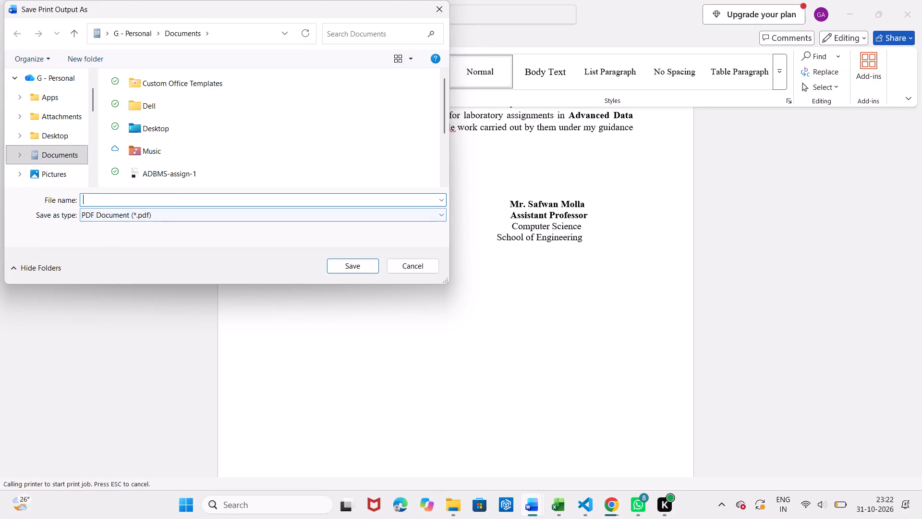
Save the lab report's print output as a PDF named ADS_LR-1 in the Documents folder.
type("ads")
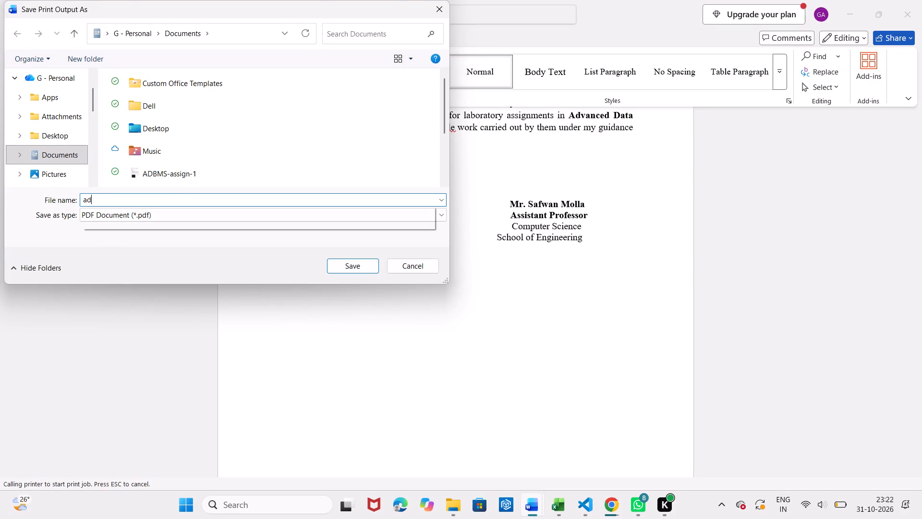
key("BackSpace")
key("BackSpace")
key("BackSpace")
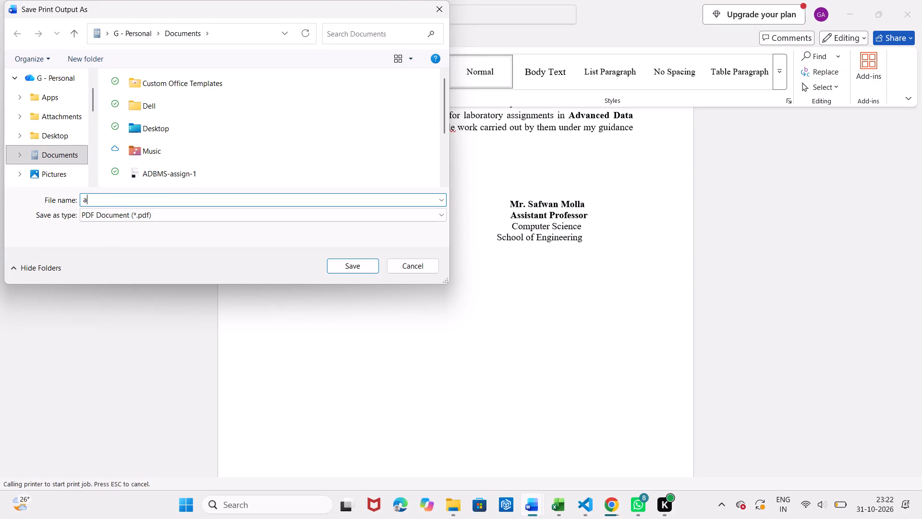
type("ADS")
type("_LR-")
key("1")
key("Return")
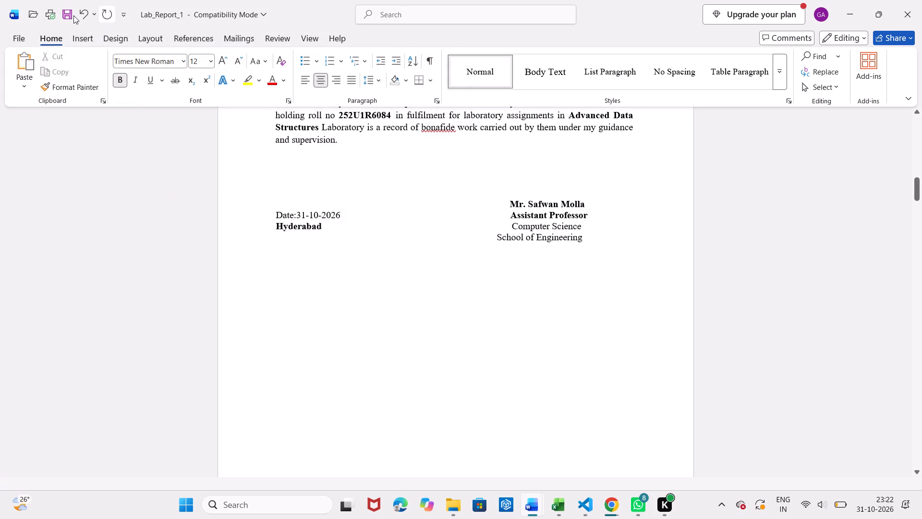
Save the Lab_Report_1 document and close it.
left_click(68, 16)
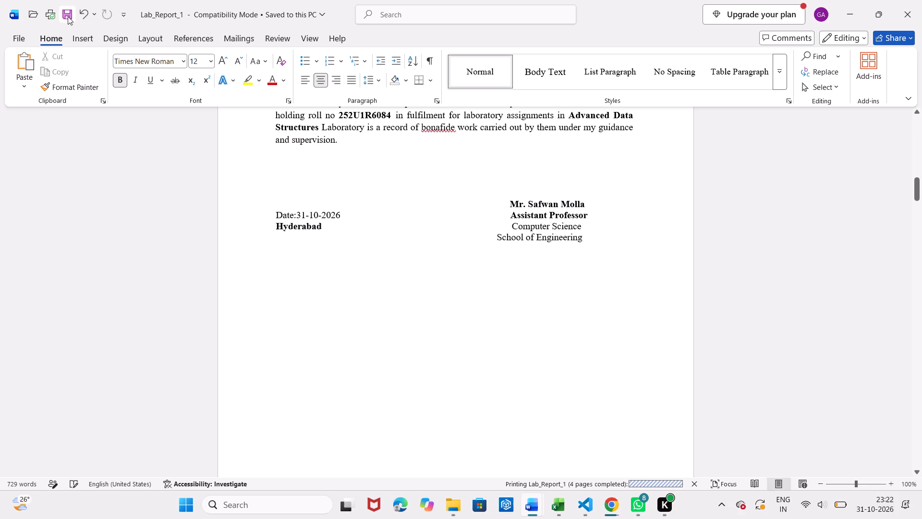
left_click(68, 16)
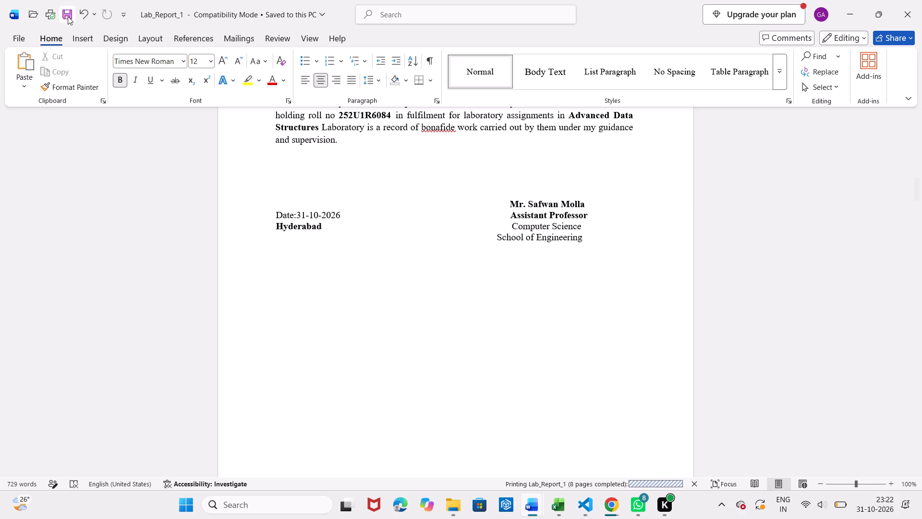
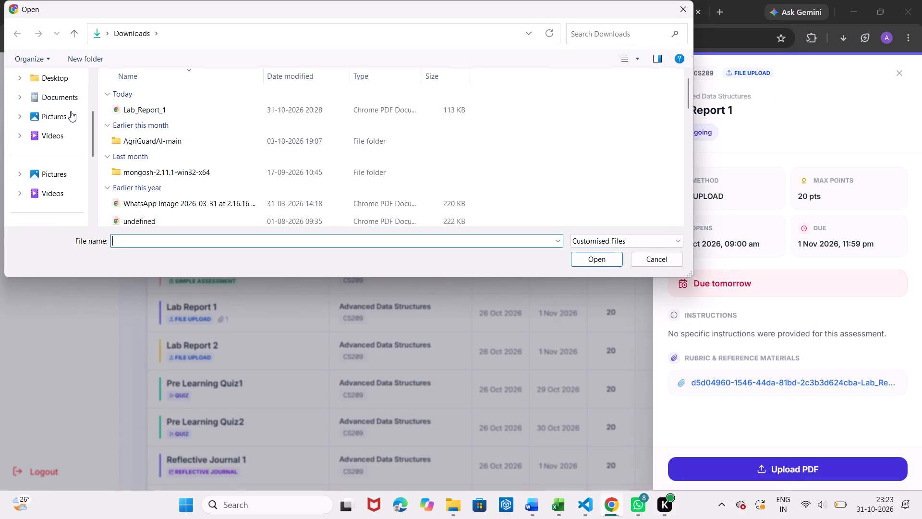
scroll(71, 111, "down", 1)
scroll(57, 128, "up", 1)
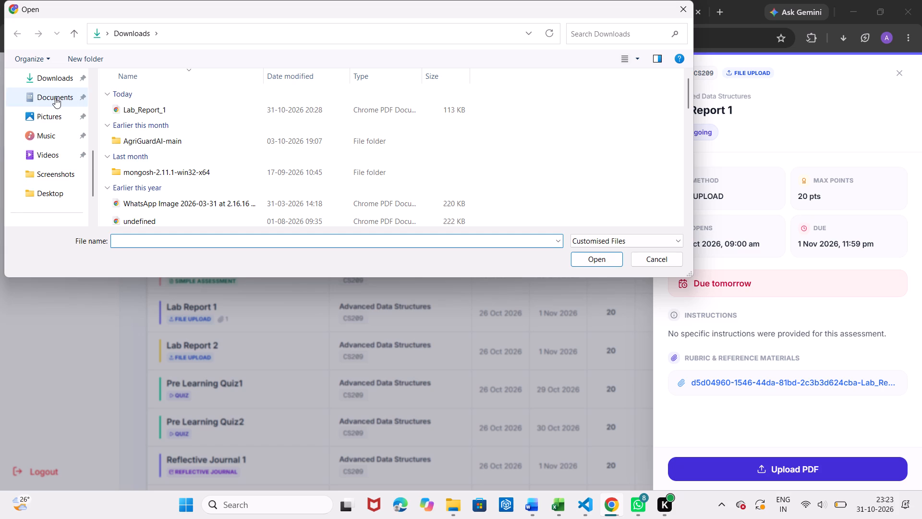
left_click(55, 98)
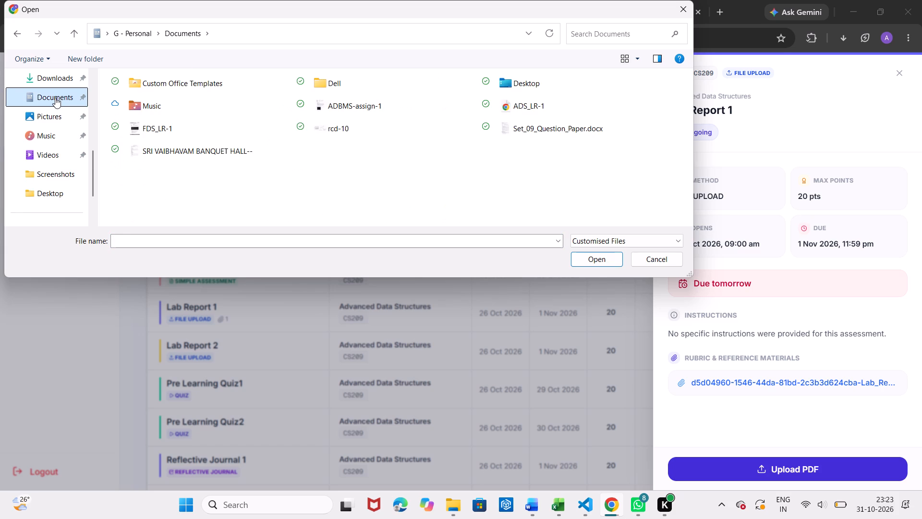
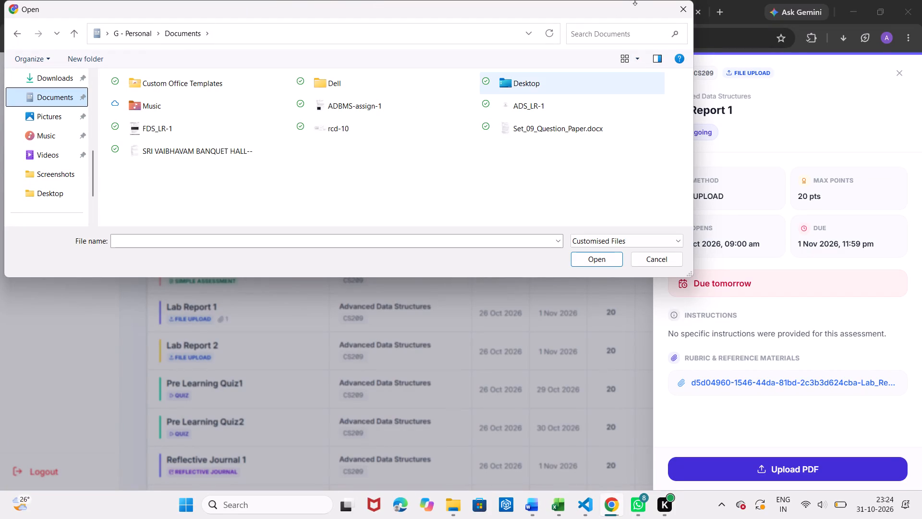
Upload the ADS_LR-1 PDF from the Documents folder to the Lab Report 1 assessment and close the assessment details.
left_click(679, 13)
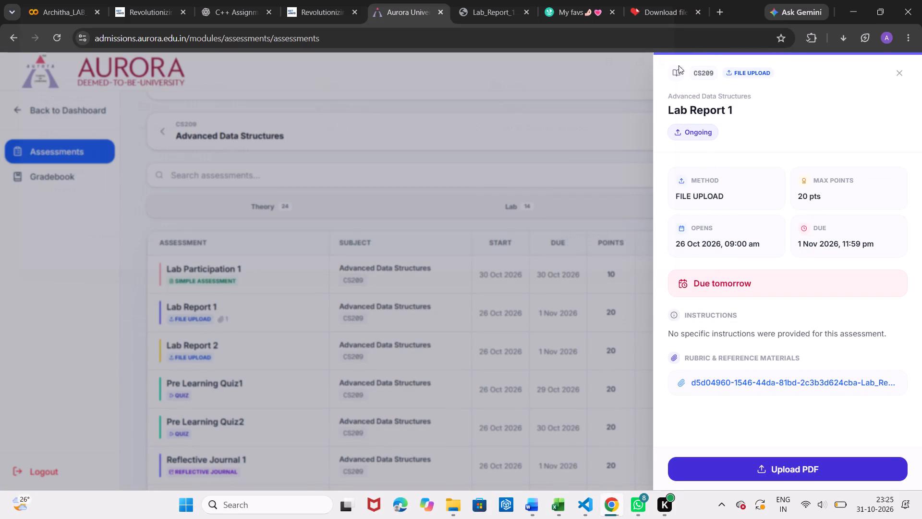
left_click(715, 467)
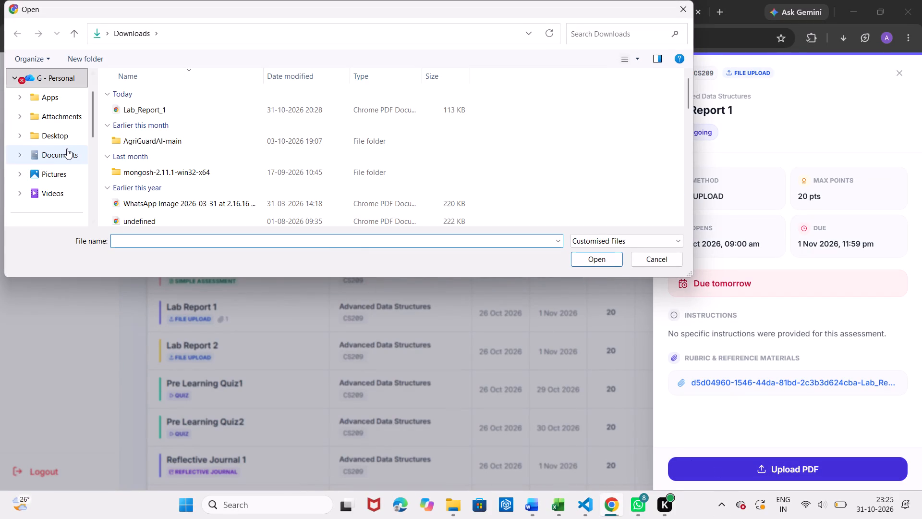
left_click(67, 148)
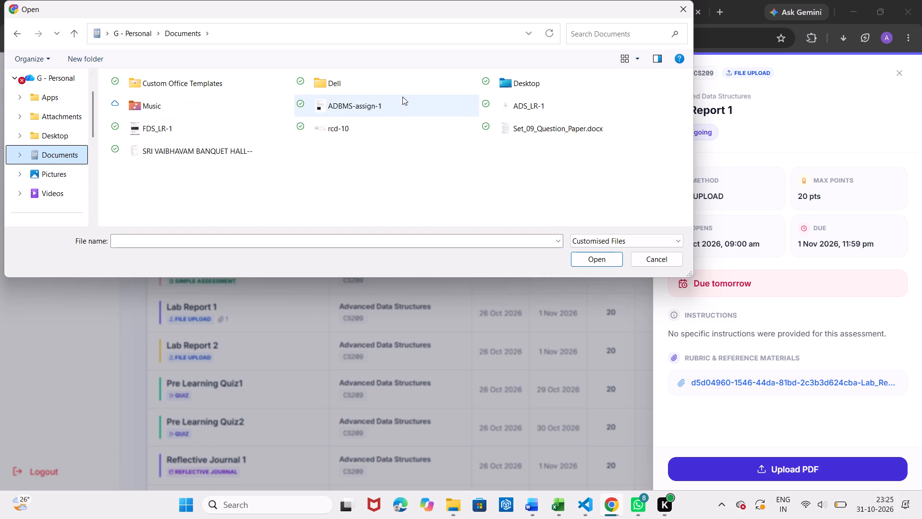
left_click(523, 107)
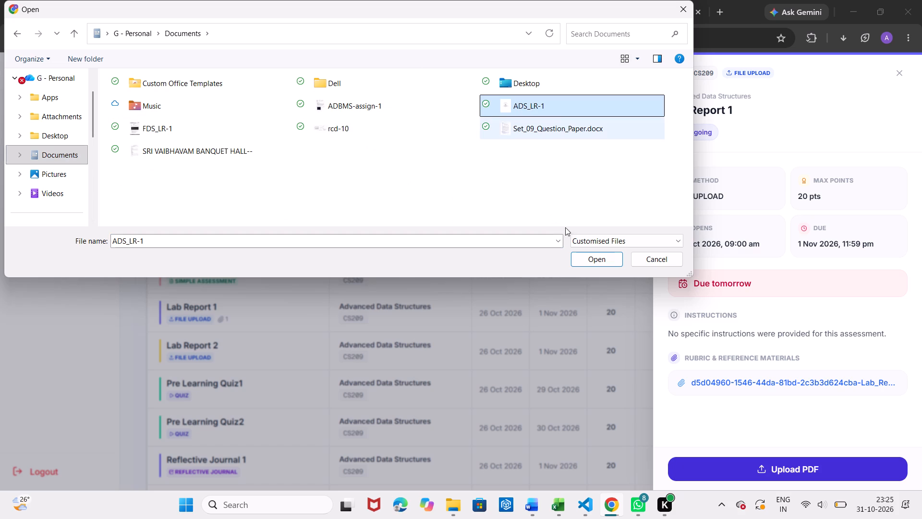
left_click(589, 255)
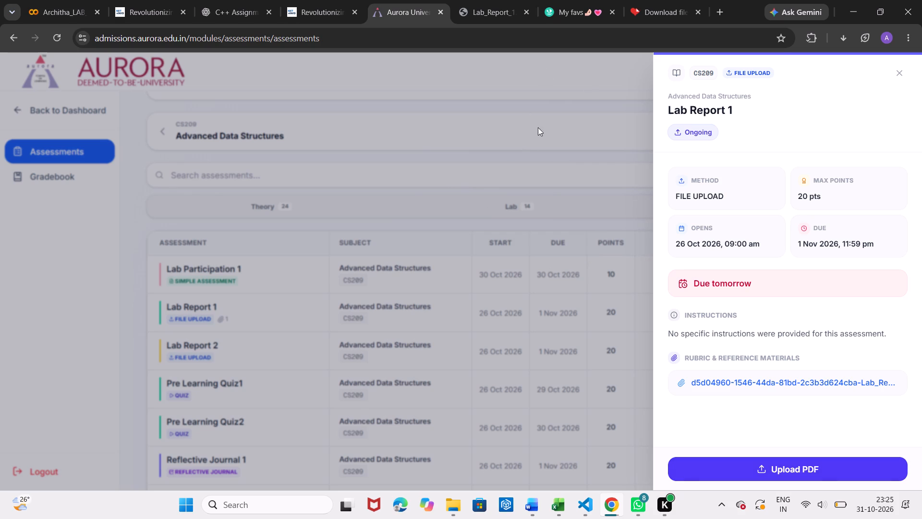
left_click(551, 214)
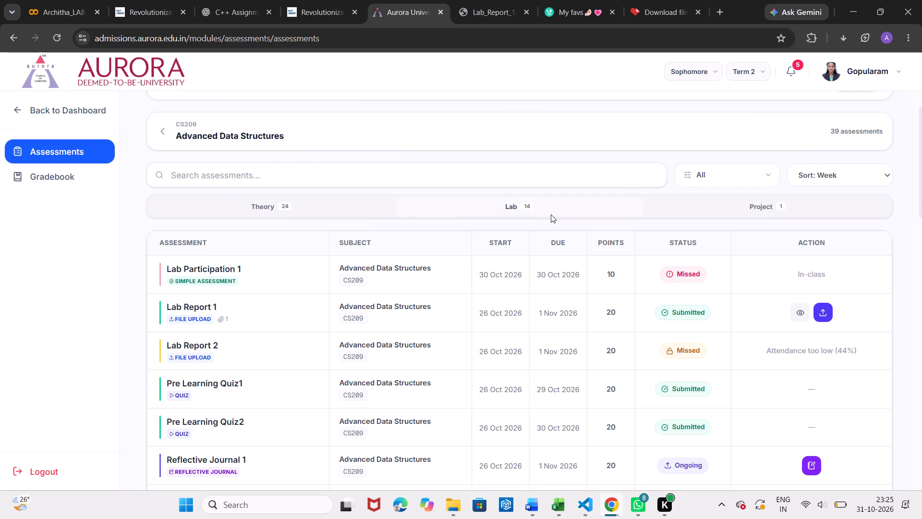
scroll(420, 278, "down", 2)
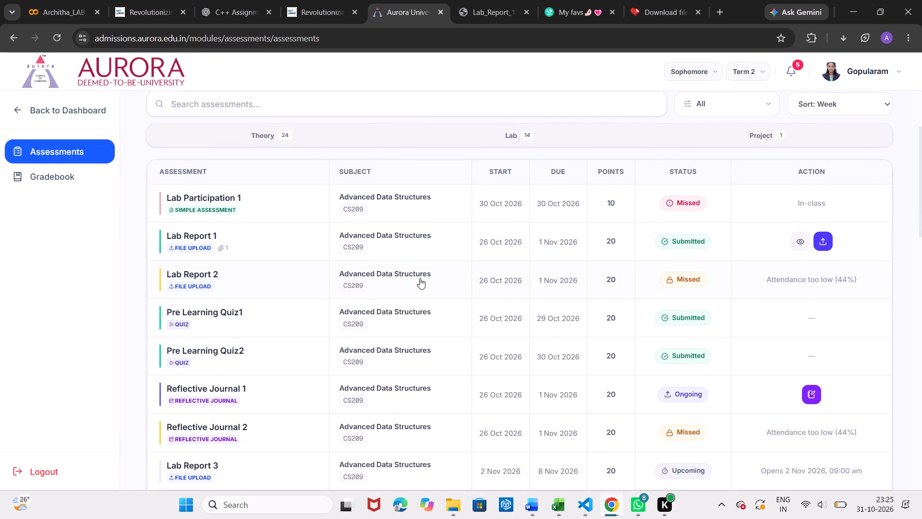
scroll(420, 278, "down", 2)
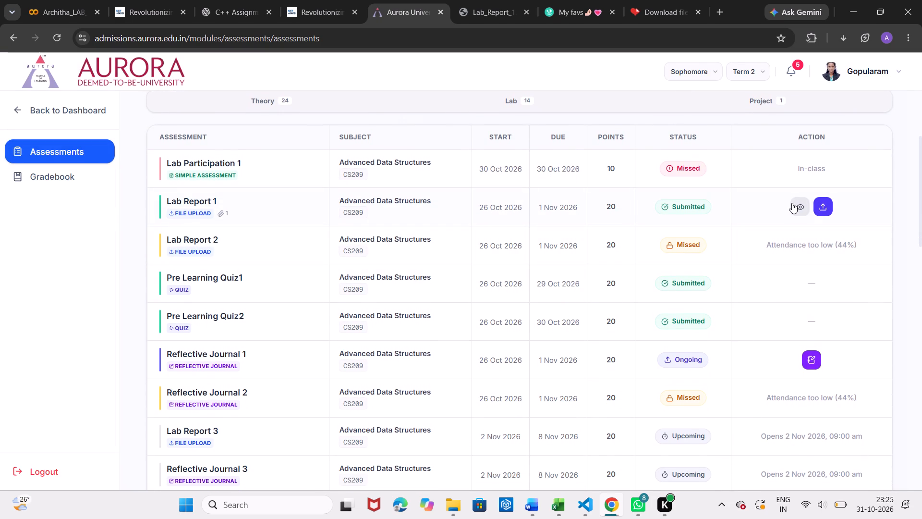
left_click(792, 203)
scroll(544, 192, "down", 1)
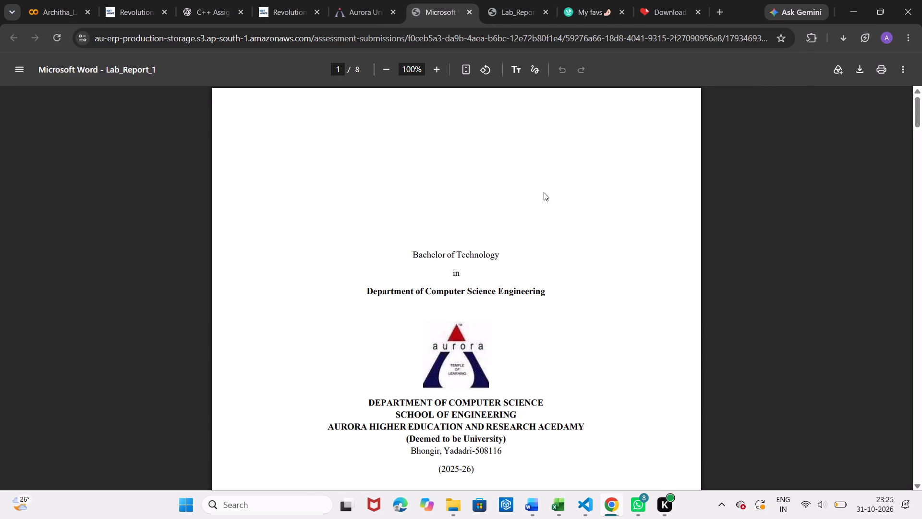
scroll(544, 192, "down", 6)
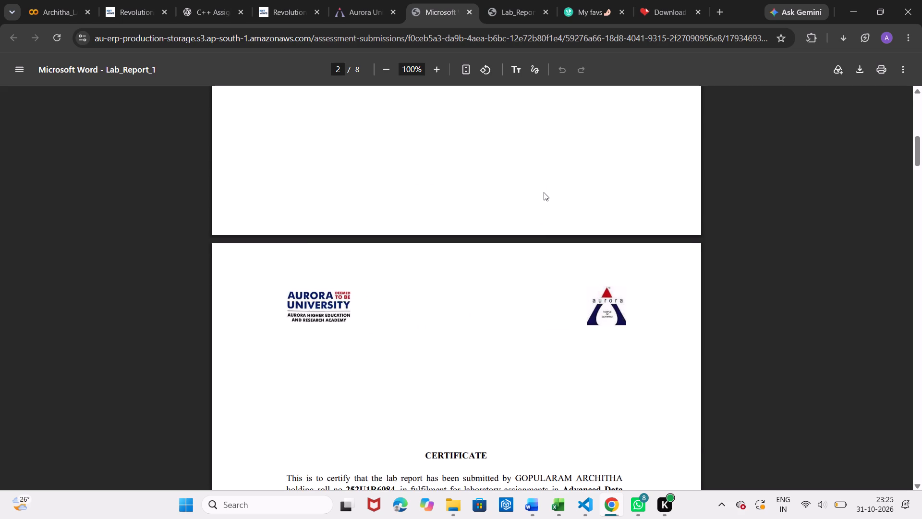
scroll(544, 192, "down", 4)
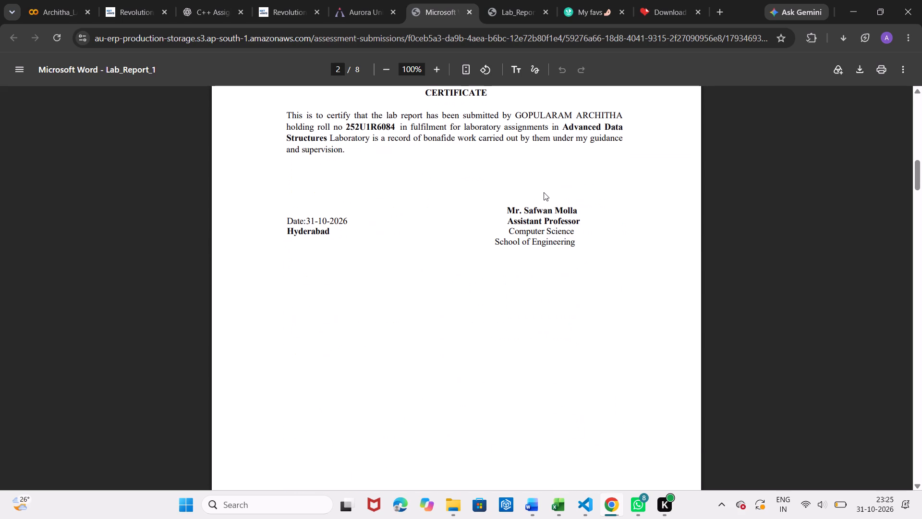
scroll(544, 192, "down", 1)
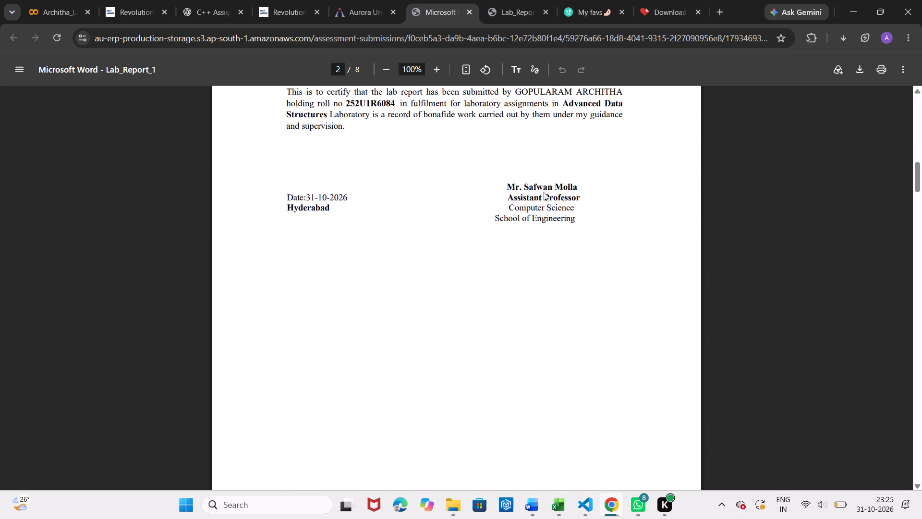
scroll(544, 192, "down", 4)
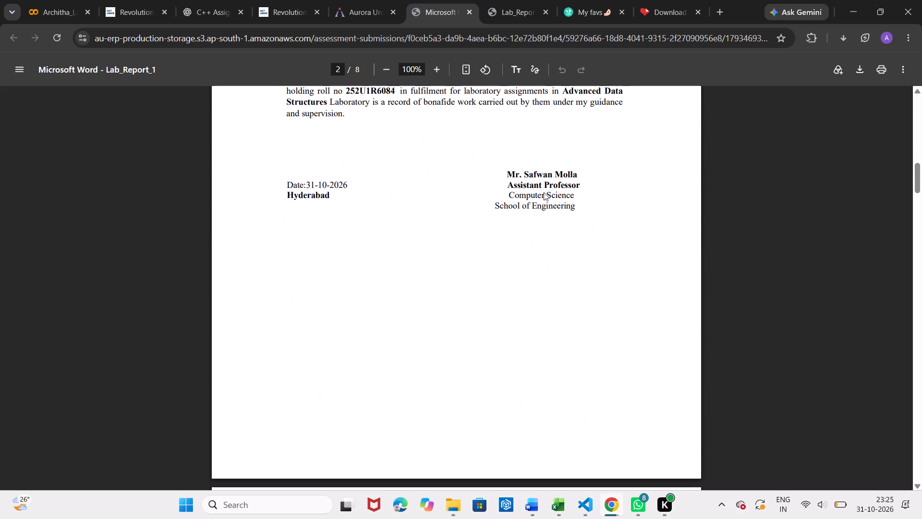
scroll(544, 192, "down", 6)
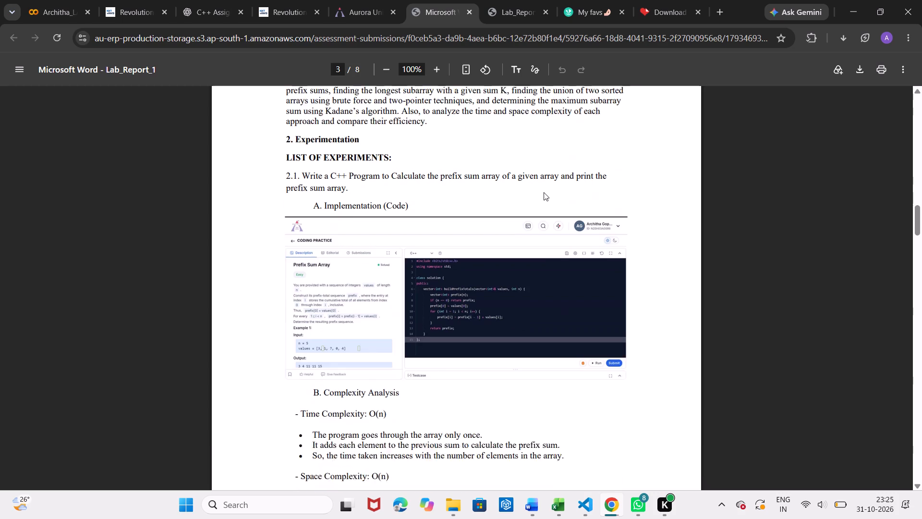
scroll(544, 192, "down", 3)
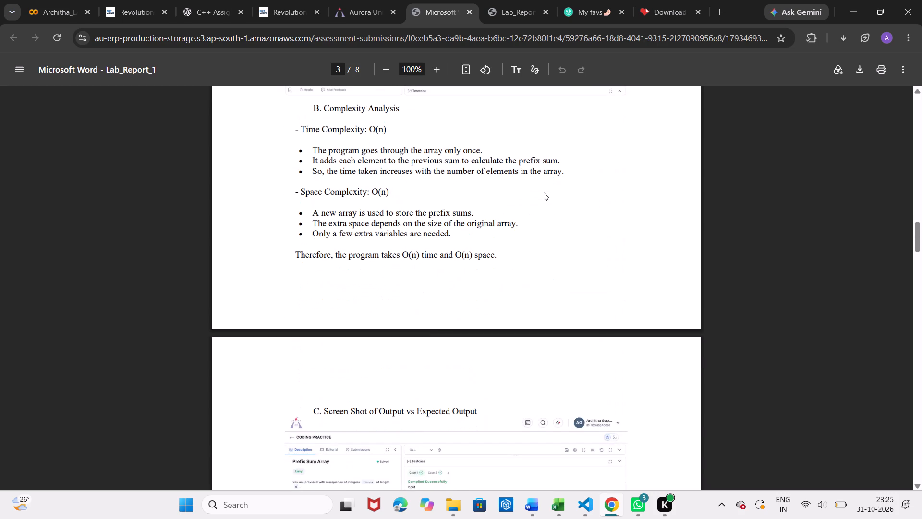
scroll(544, 192, "down", 2)
scroll(544, 192, "up", 1)
scroll(544, 192, "right", 1)
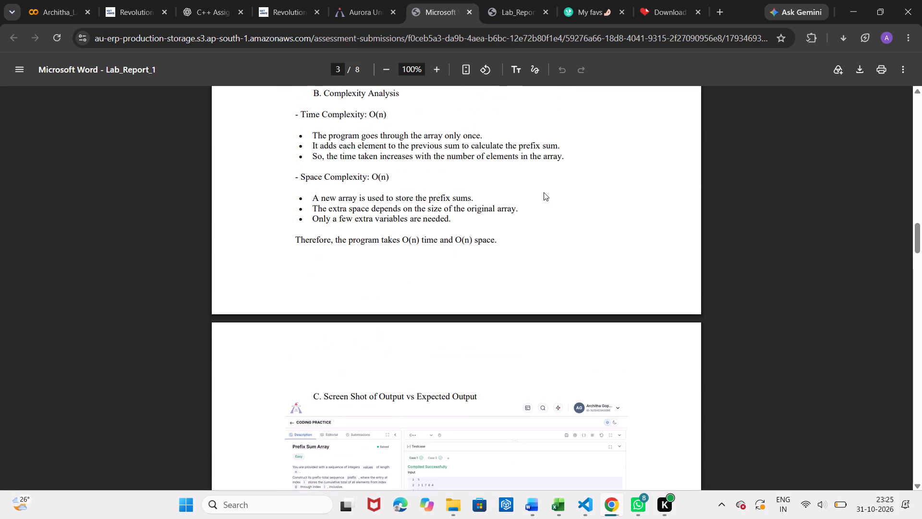
scroll(544, 192, "right", 1)
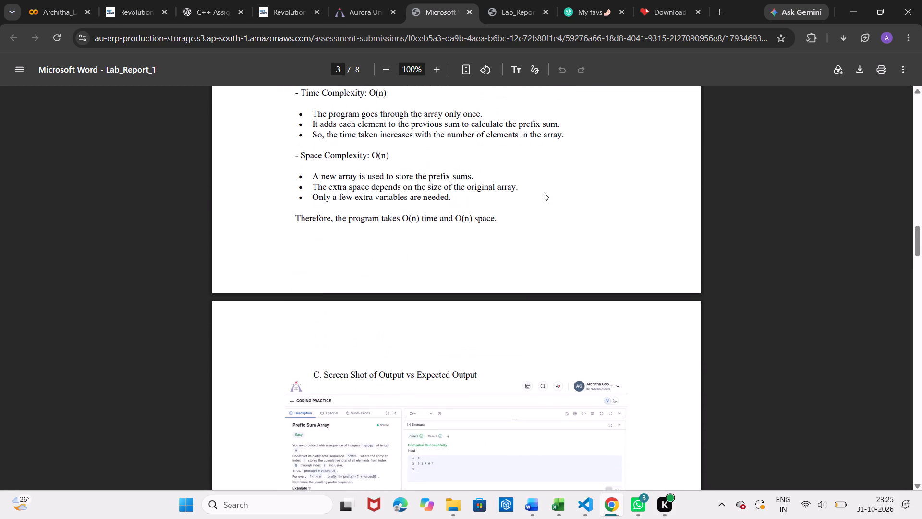
scroll(544, 192, "right", 1)
scroll(544, 192, "down", 6)
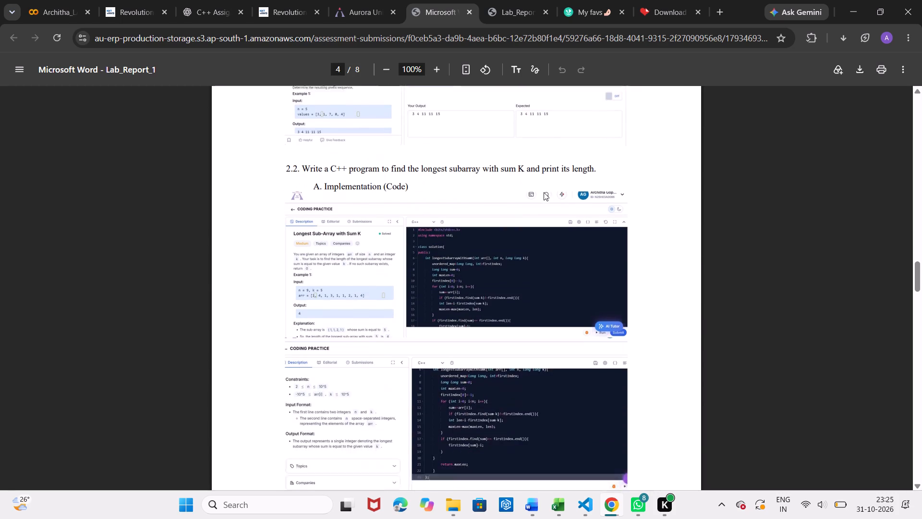
scroll(544, 192, "down", 6)
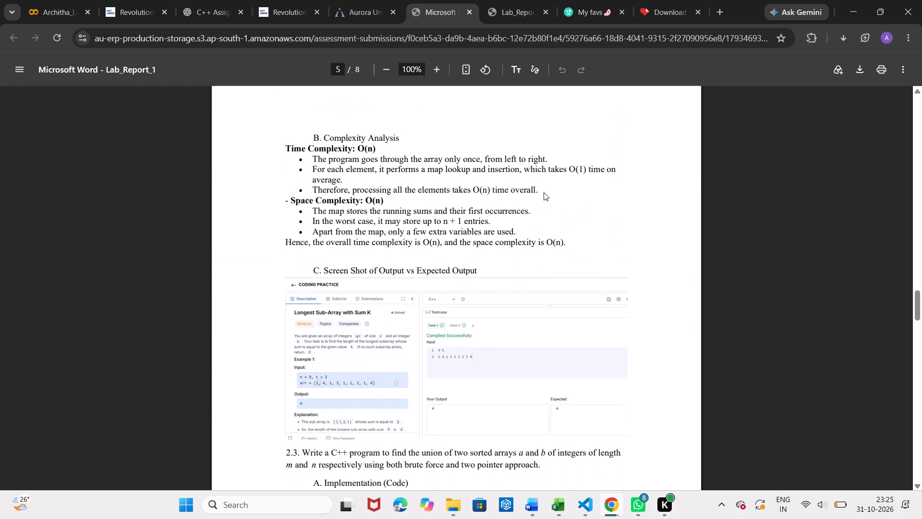
scroll(544, 192, "down", 7)
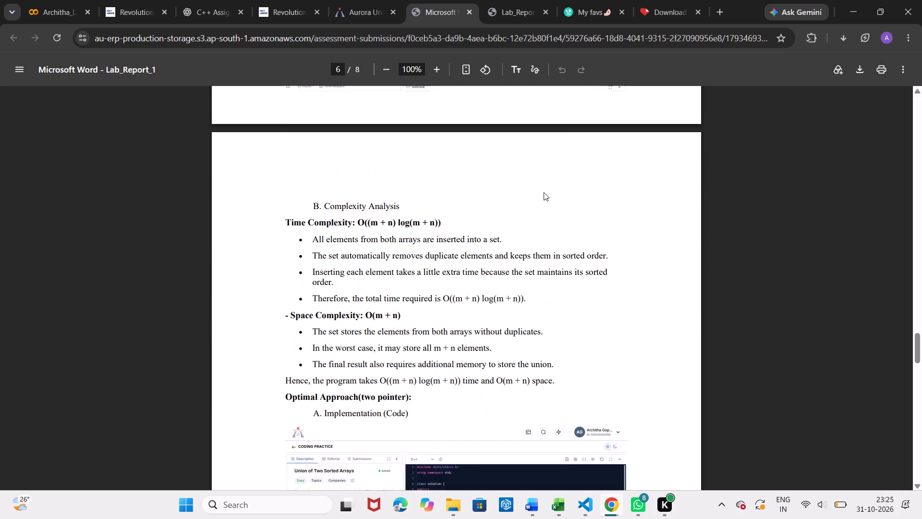
scroll(544, 192, "down", 10)
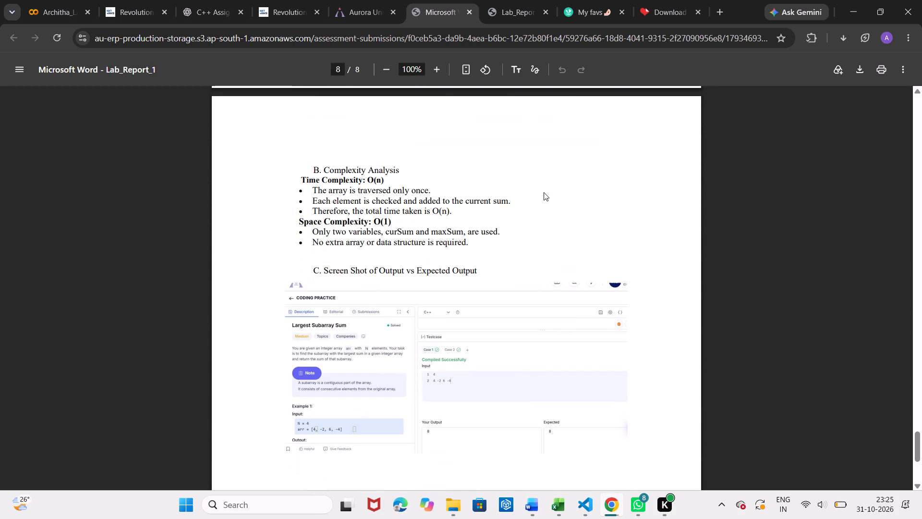
scroll(544, 192, "down", 5)
scroll(544, 192, "up", 3)
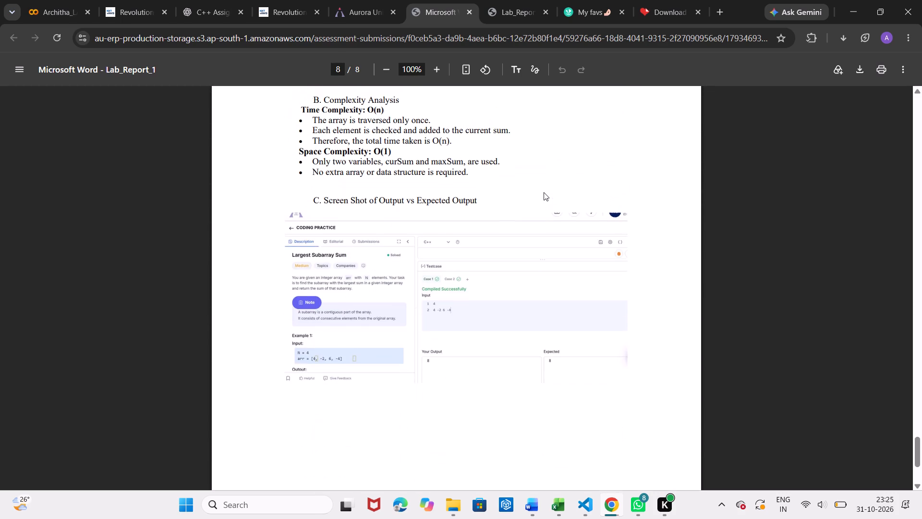
scroll(544, 192, "up", 6)
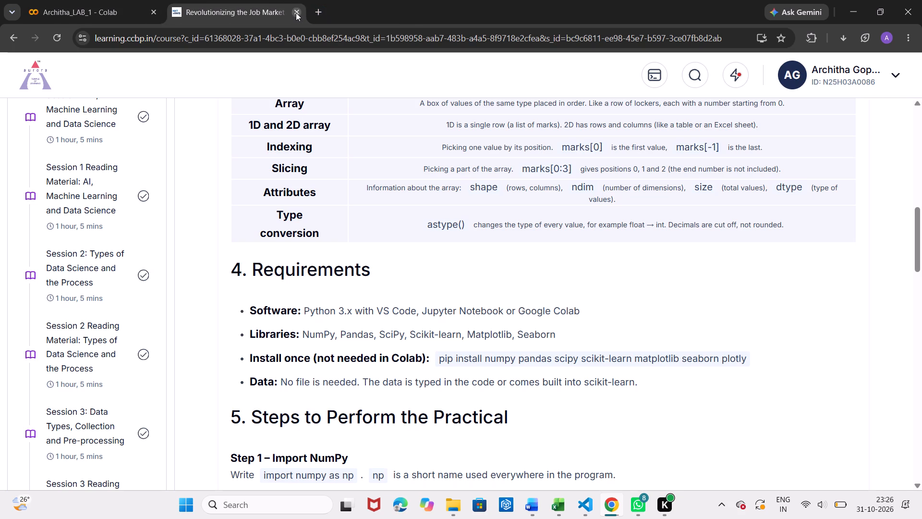
Close the remaining Revolutionizing the Job Market course page in the browser.
left_click(296, 12)
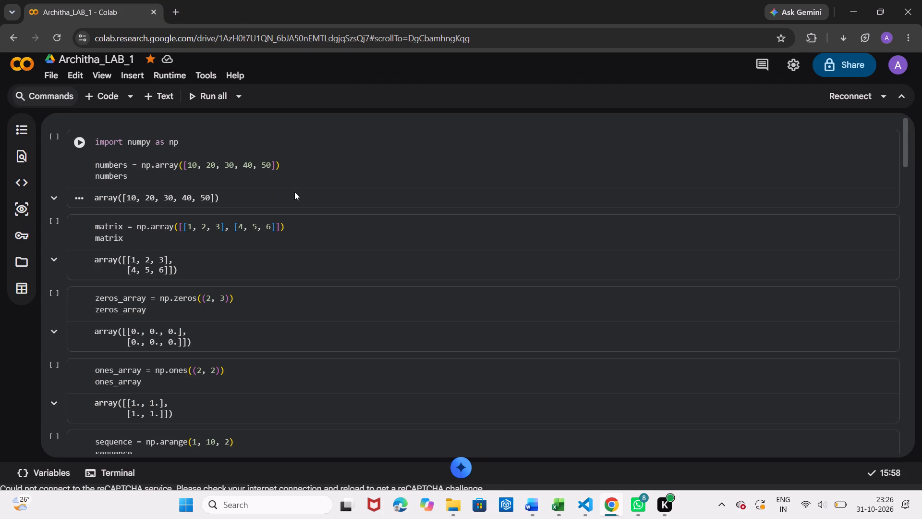